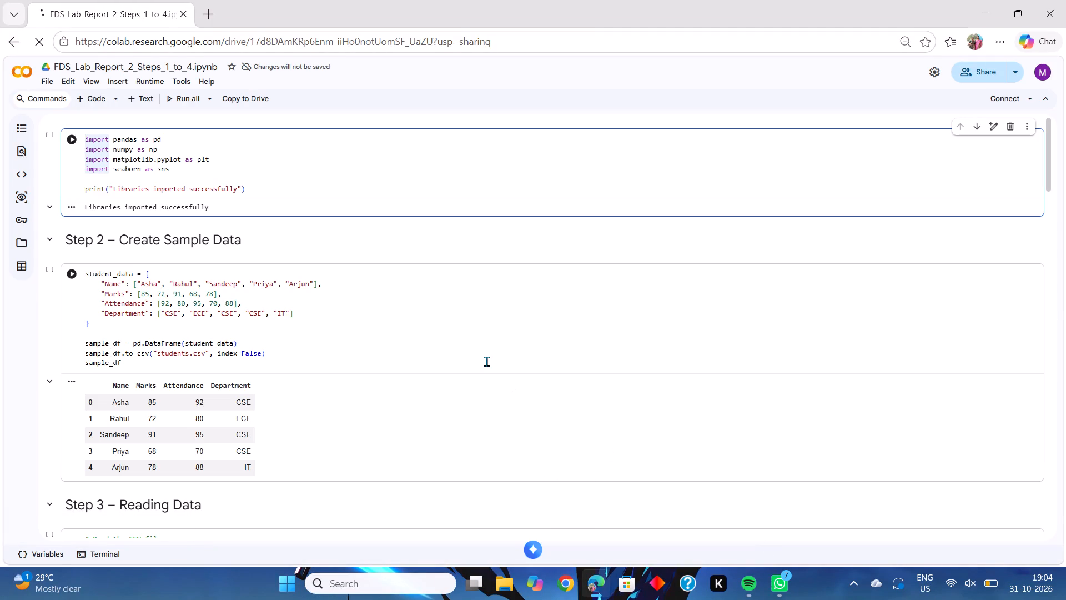
Capture a full-width screenshot snip of the notebook page from the browser address bar down through the library-import cell and its output.
scroll(486, 361, down, 18)
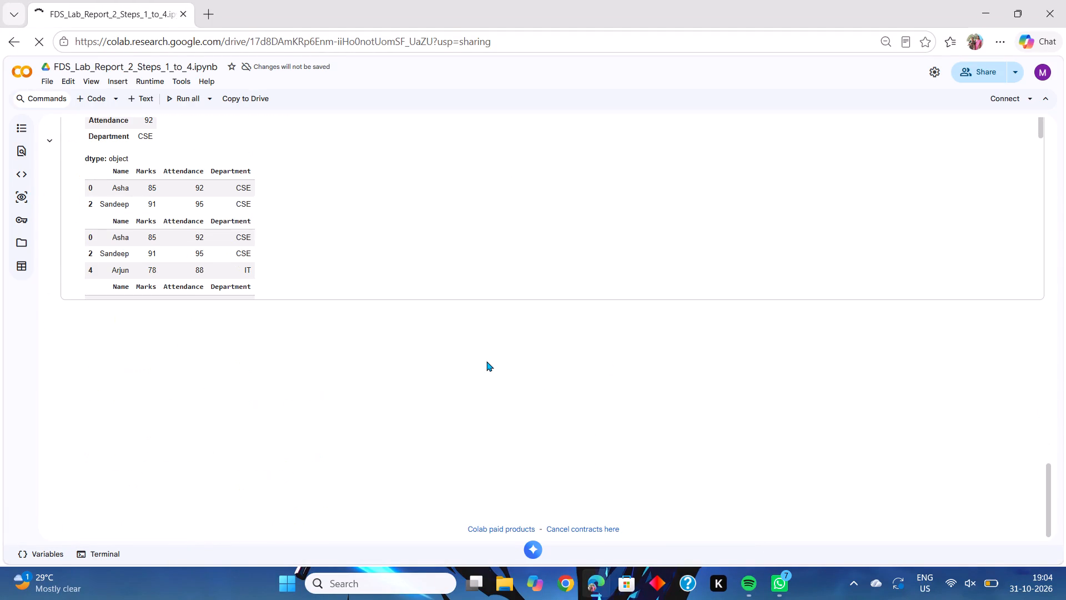
scroll(486, 361, down, 2)
scroll(486, 361, up, 20)
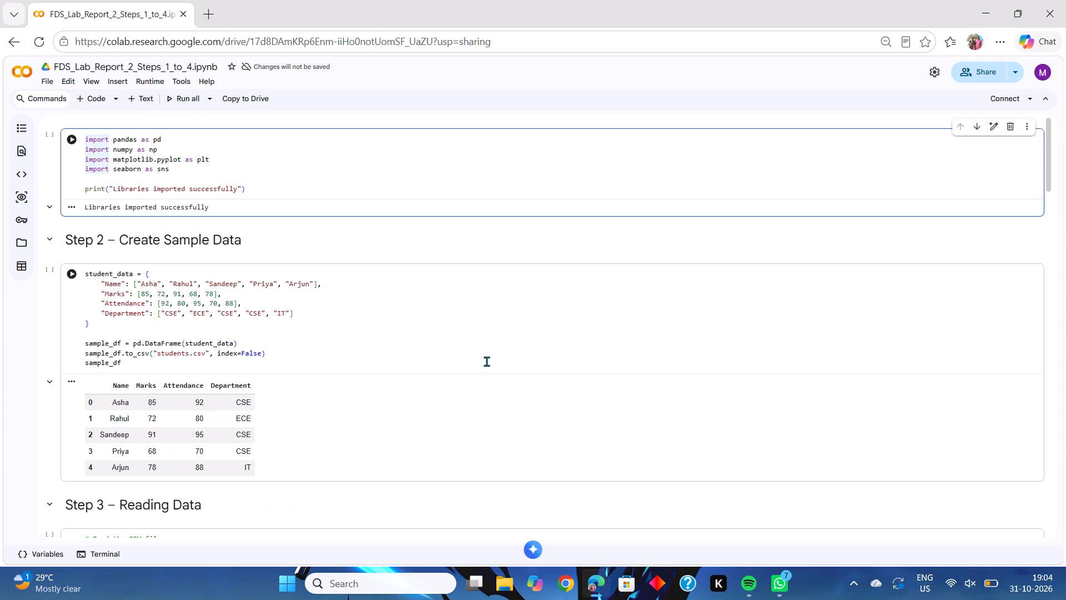
key(Print)
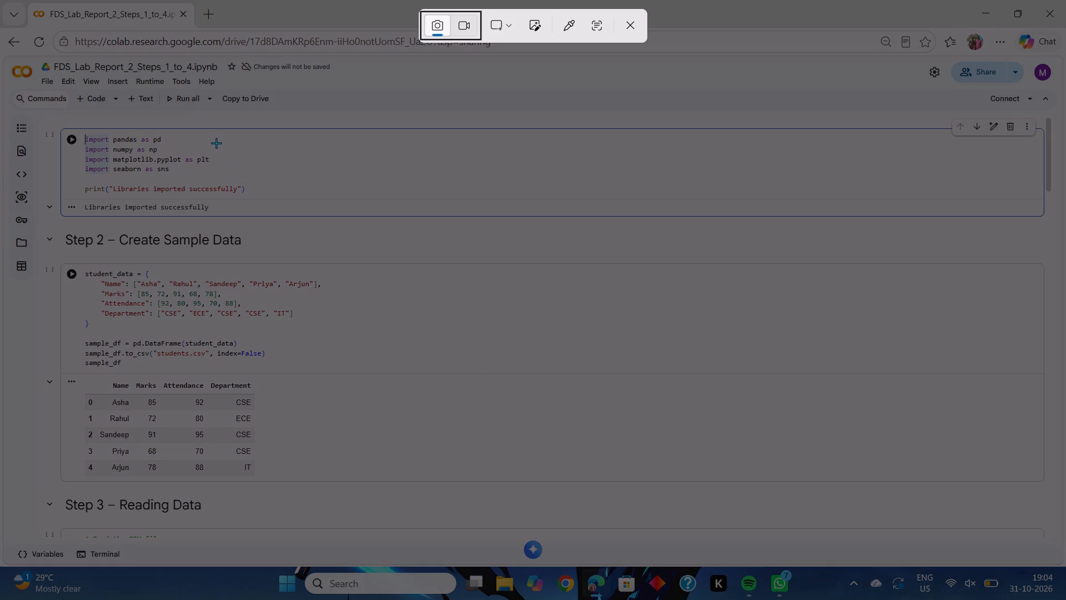
drag(3, 27, 388, 141)
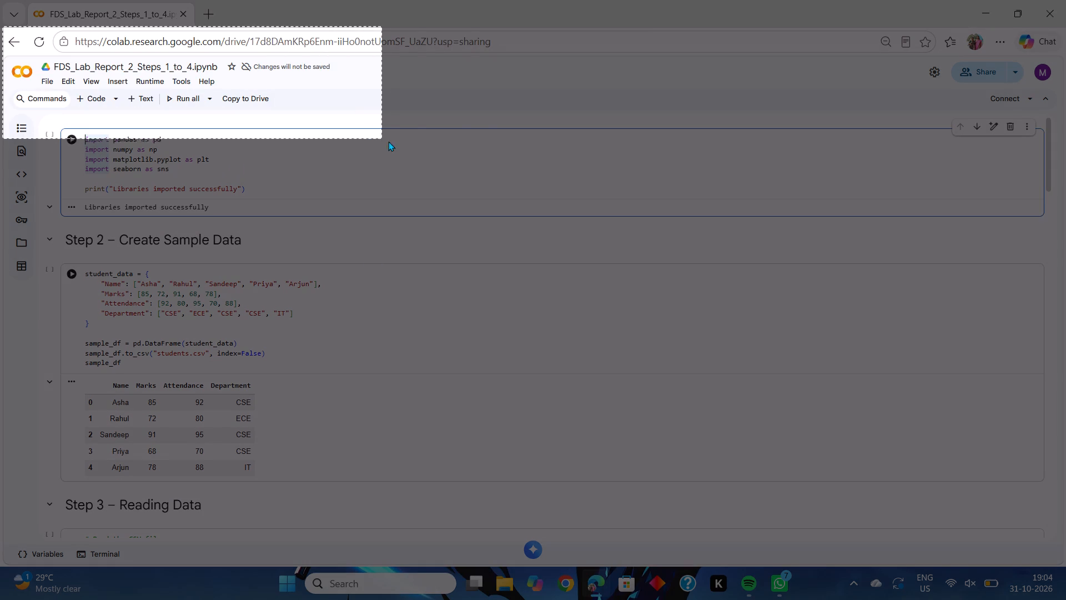
drag(388, 141, 1008, 223)
scroll(447, 158, right, 3)
scroll(829, 214, right, 2)
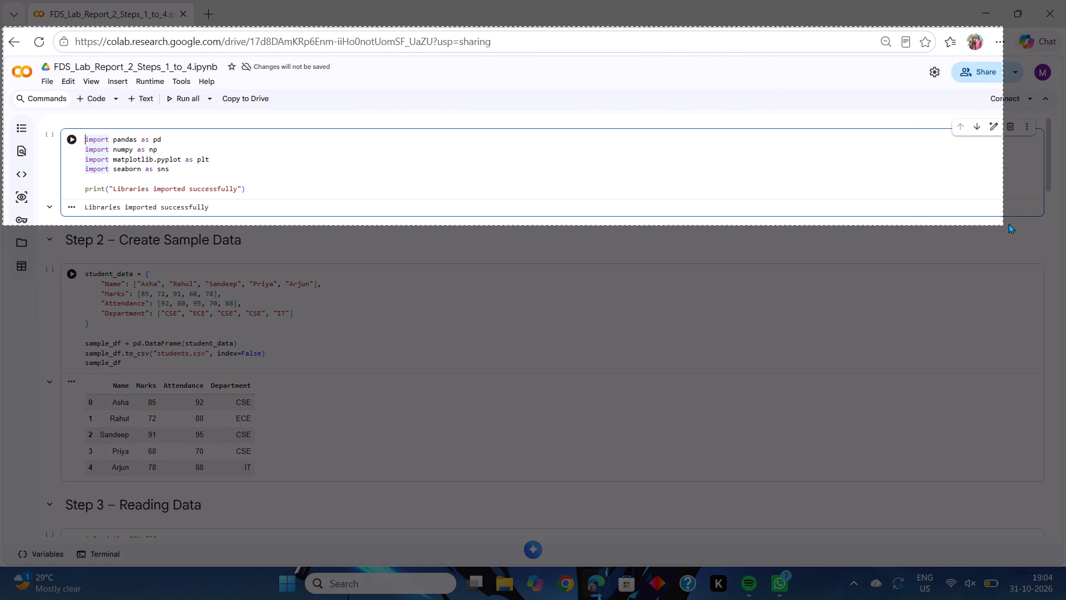
drag(1008, 223, 1056, 219)
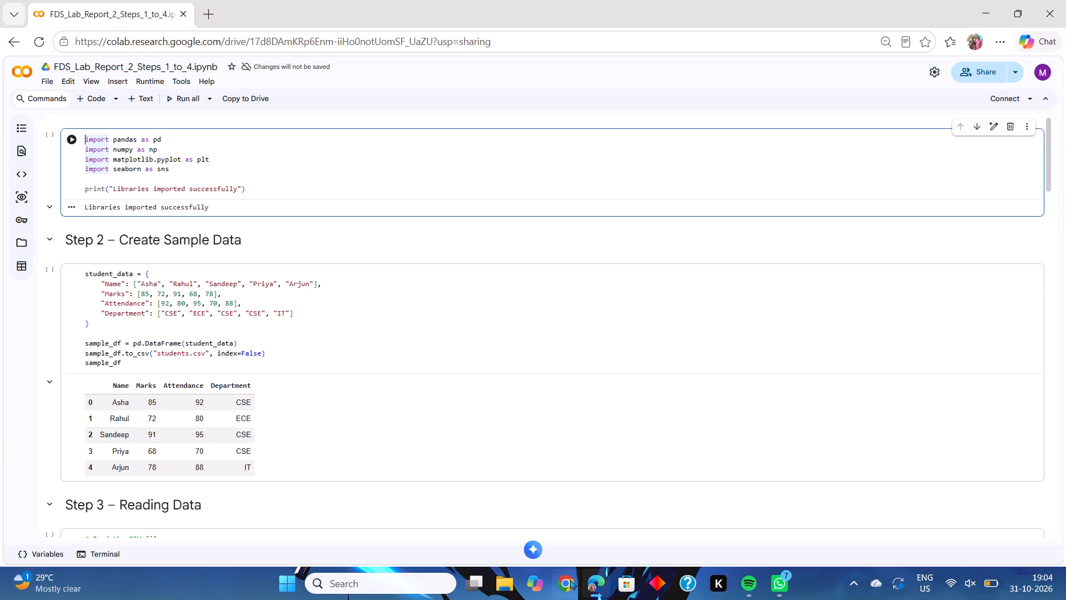
Open Google Chrome.
click(570, 579)
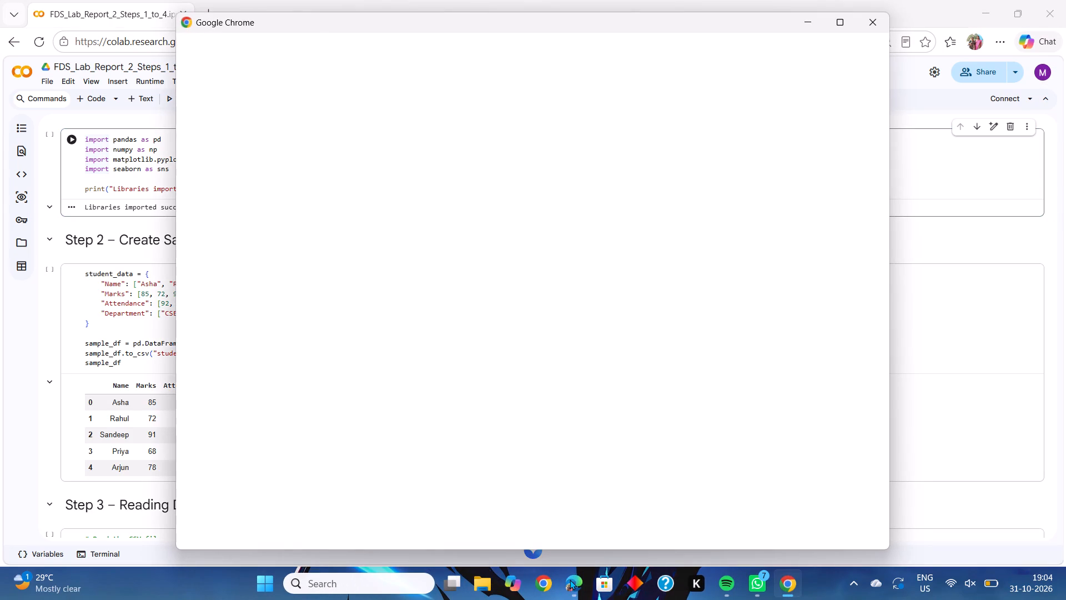
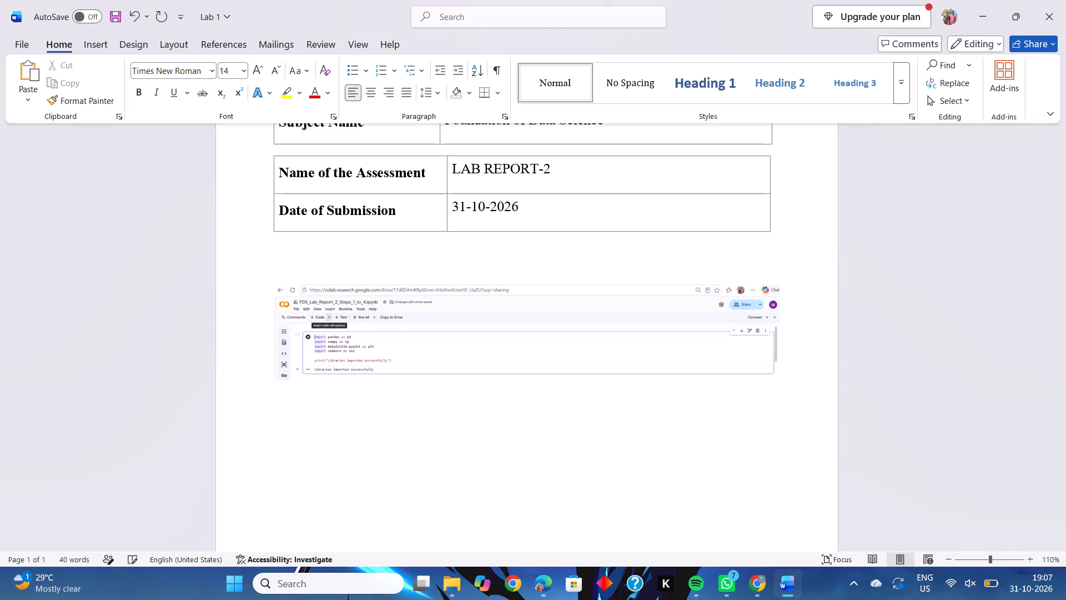
text(EXPLANATION)
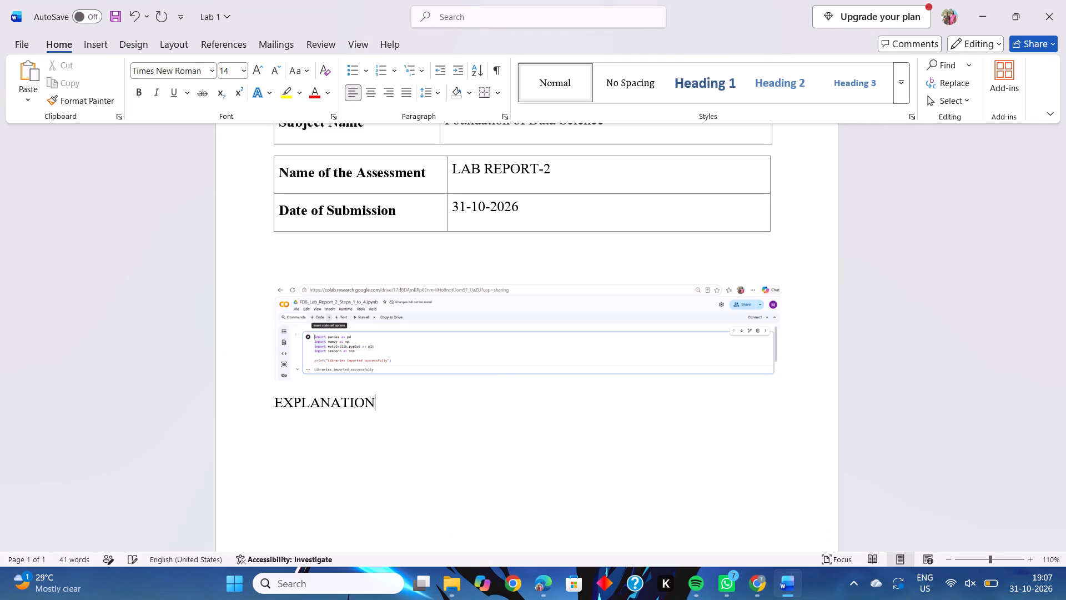
text(:)
key(space)
key(ctrl+v)
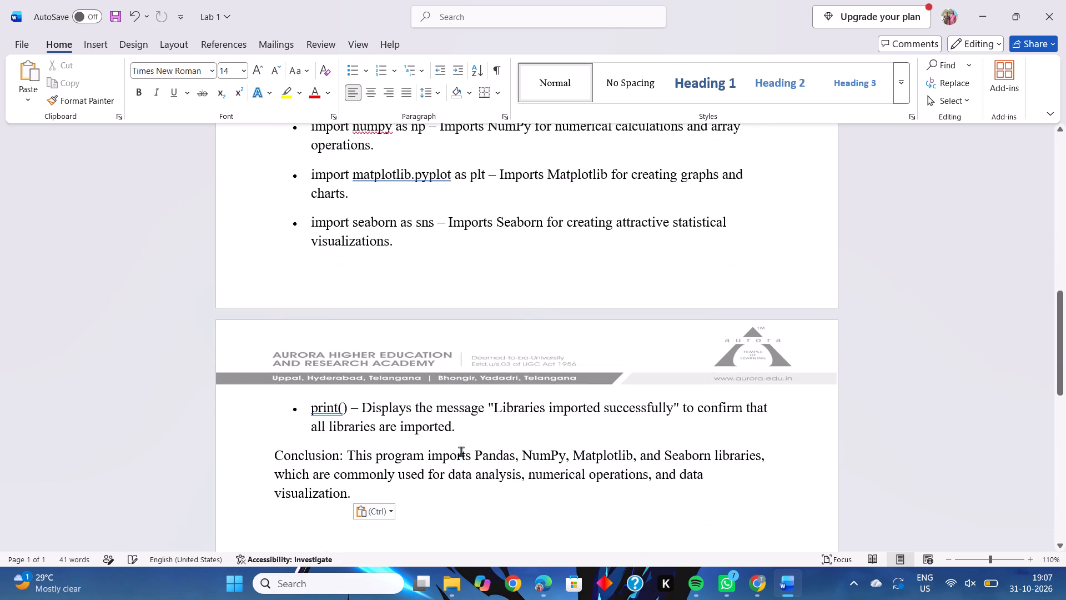
Set the font size of the pasted library-import explanation and conclusion text to 12.
scroll(461, 451, up, 3)
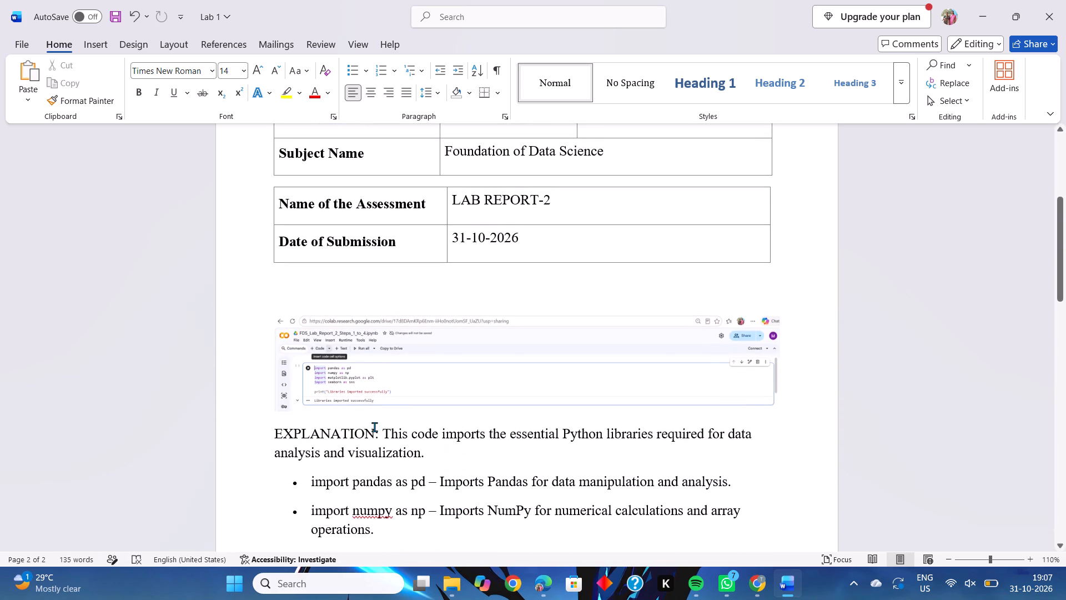
drag(383, 431, 493, 415)
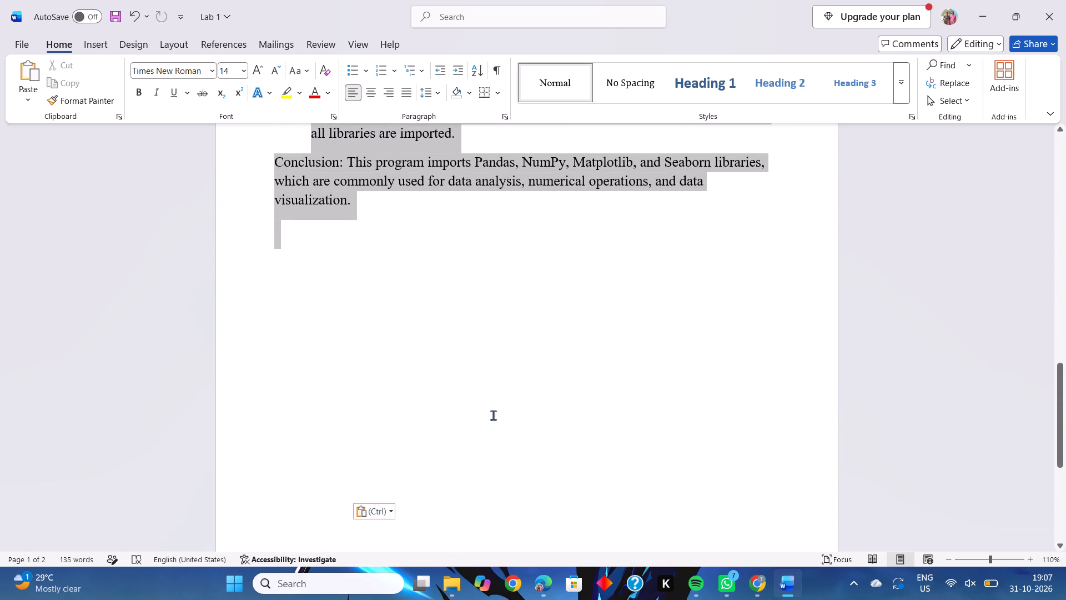
drag(493, 415, 493, 414)
click(596, 373)
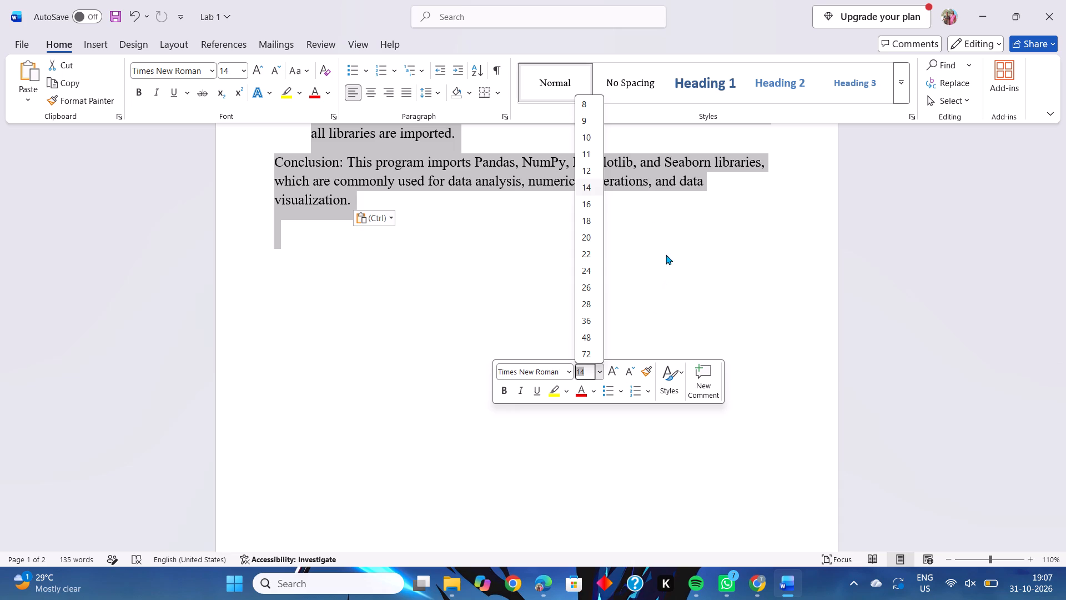
click(596, 166)
click(526, 204)
scroll(526, 204, up, 1)
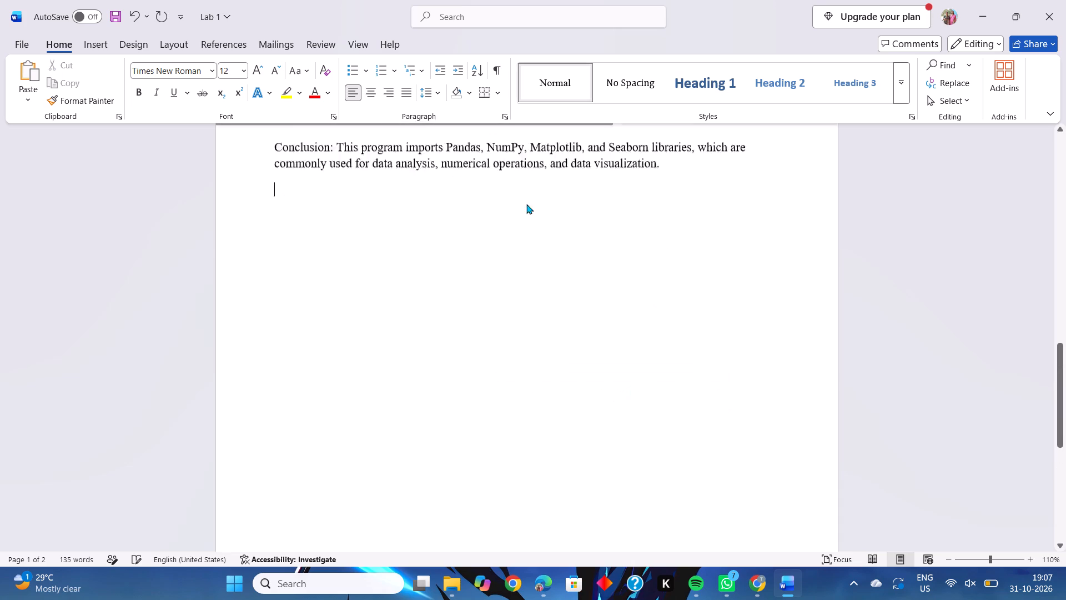
scroll(526, 204, up, 1)
Switch to the Colab notebook in Edge and start a screen snip with the "Step 2 – Create Sample Data" code and output table in view.
key(alt+Tab)
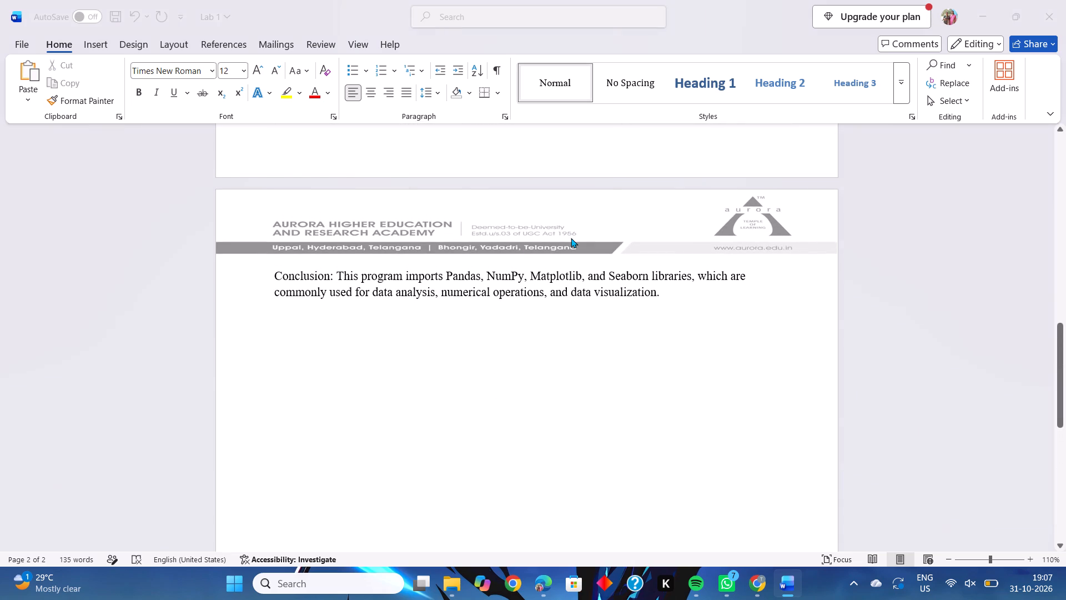
key(alt+Tab)
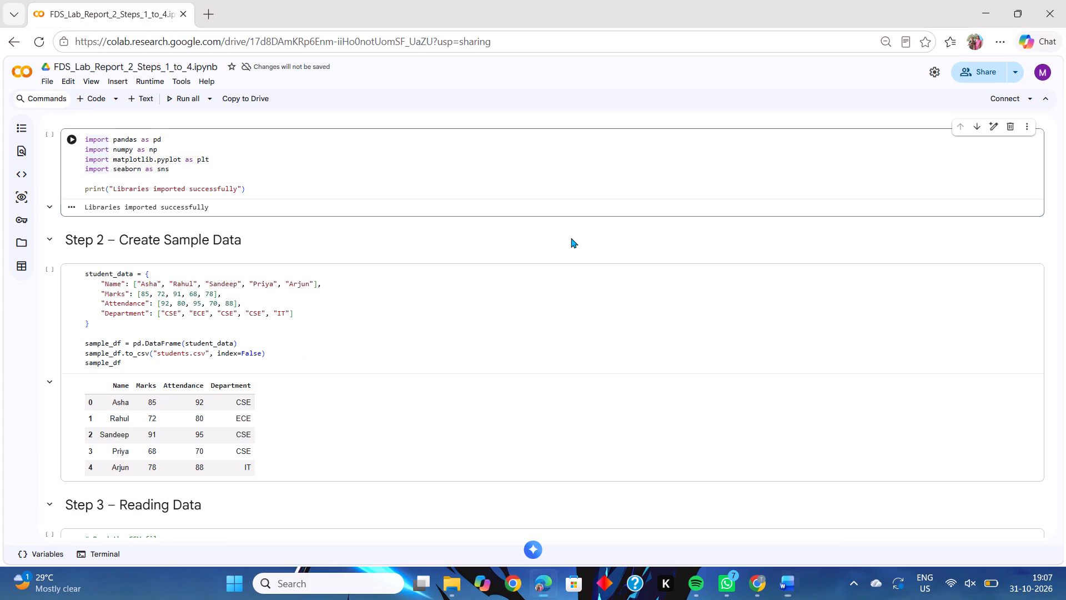
scroll(415, 313, down, 1)
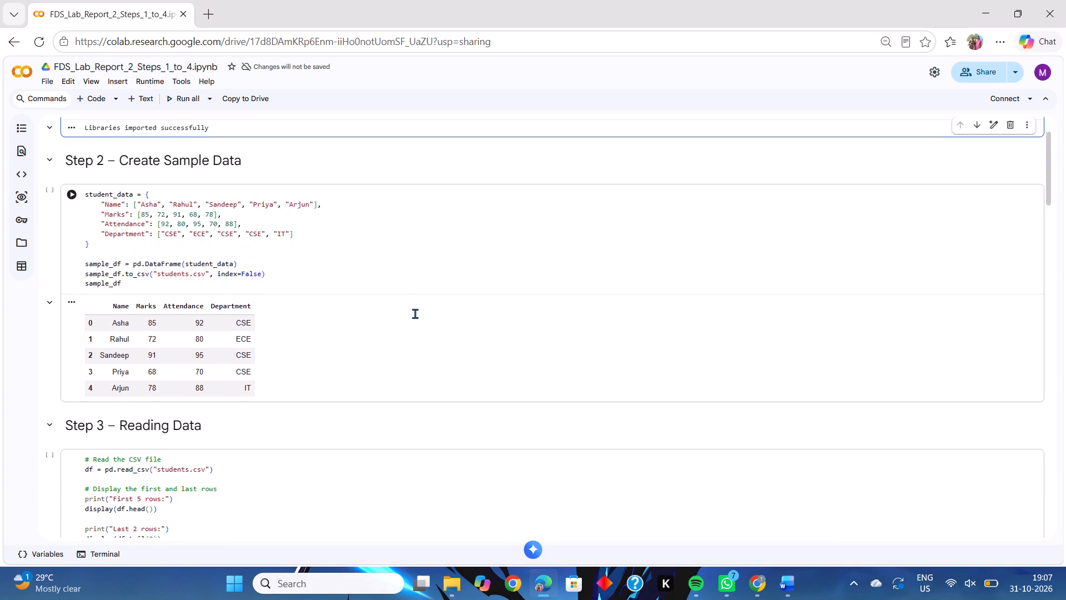
scroll(415, 313, down, 2)
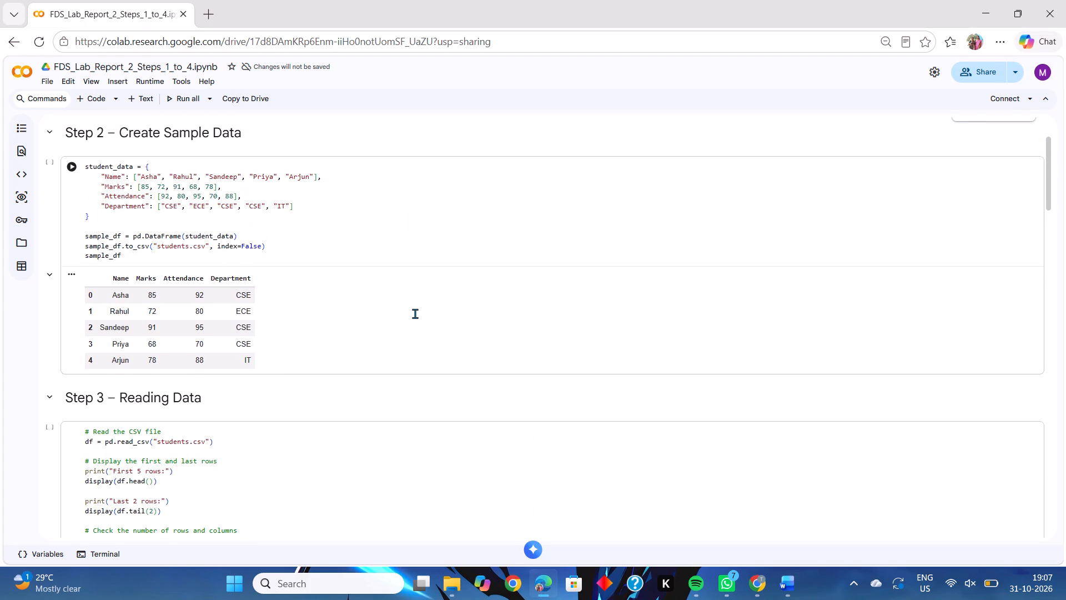
scroll(415, 313, down, 1)
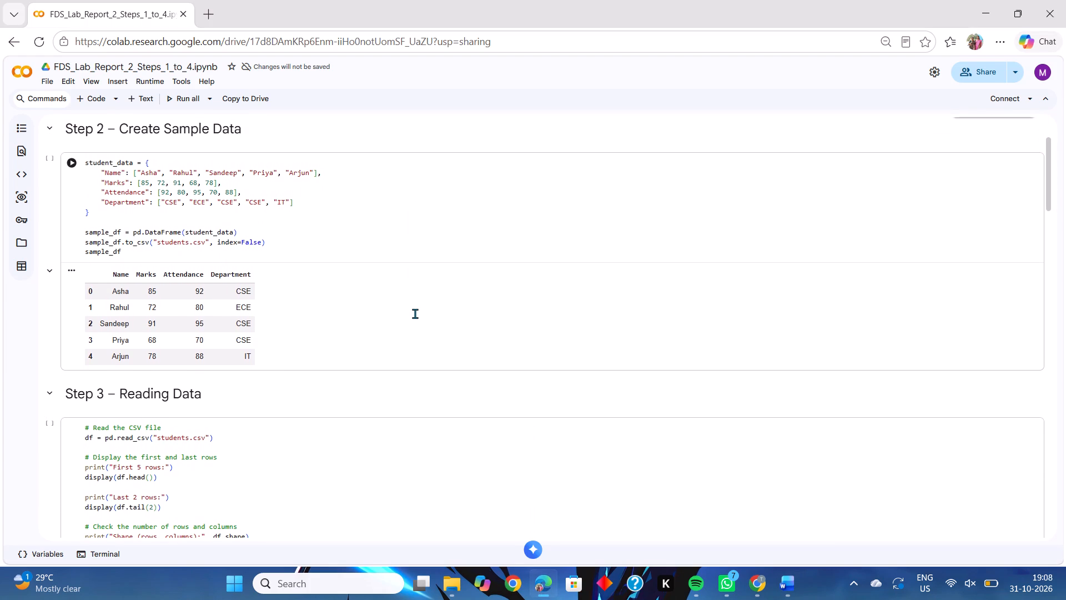
key(Print)
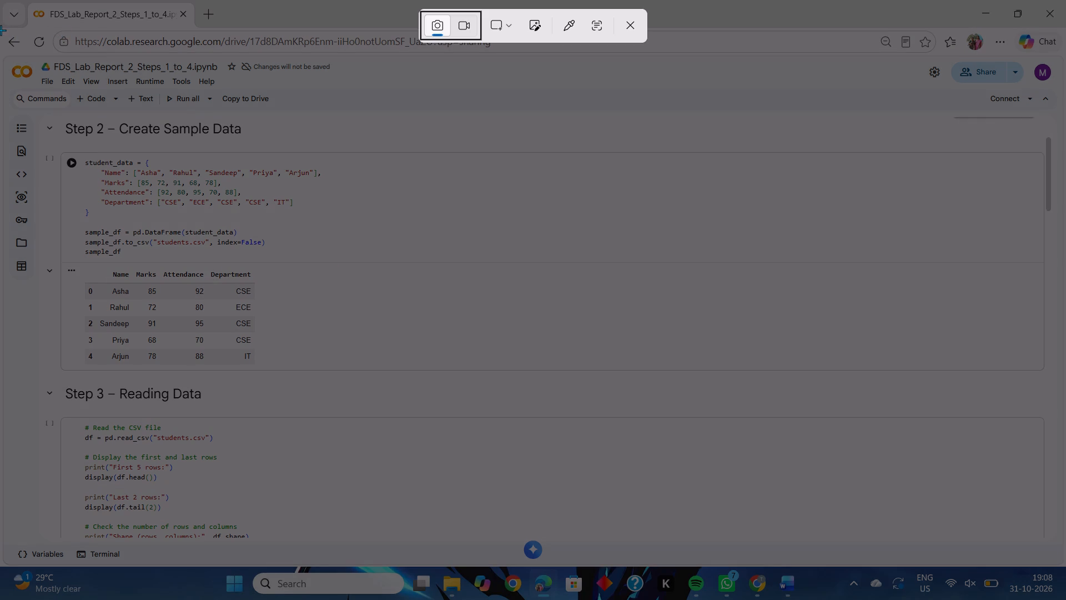
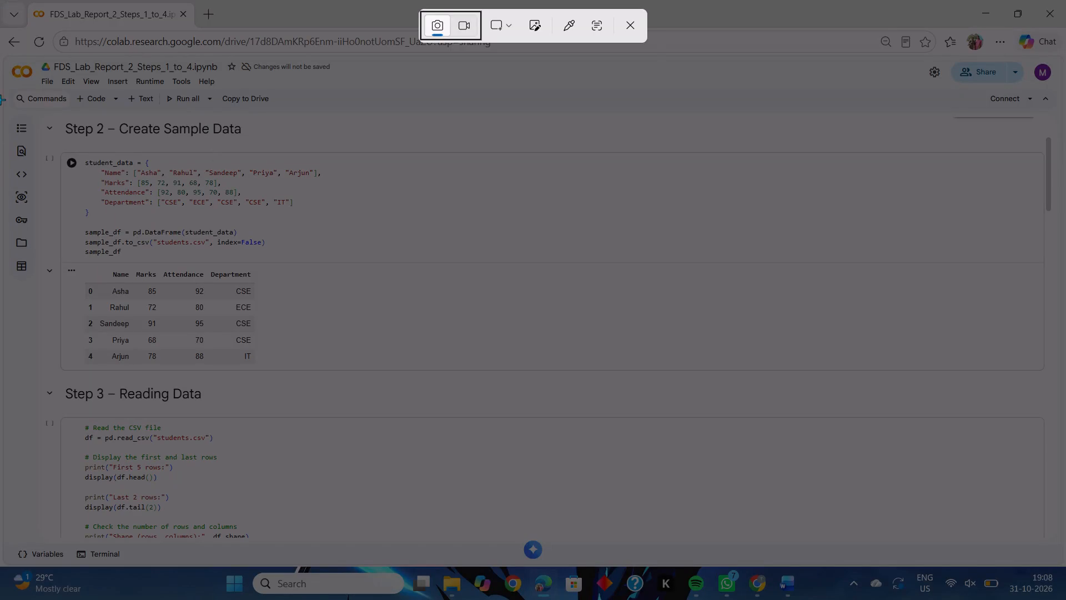
Capture the Colab window from the address bar through the Step 2 output table, and paste it below the library-import conclusion in Word.
drag(0, 29, 315, 136)
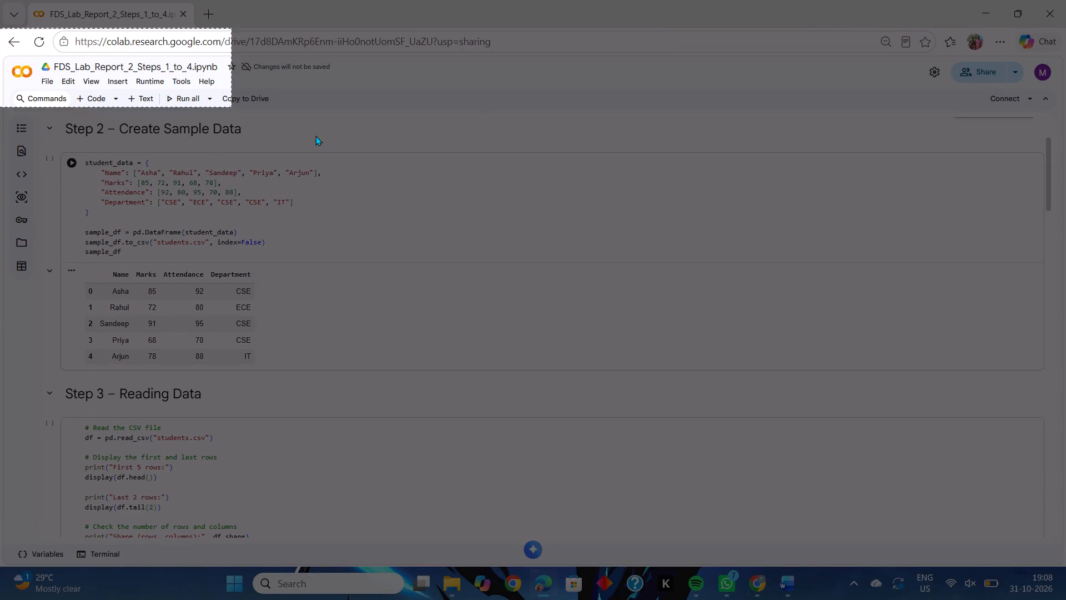
drag(315, 136, 951, 355)
scroll(528, 235, right, 2)
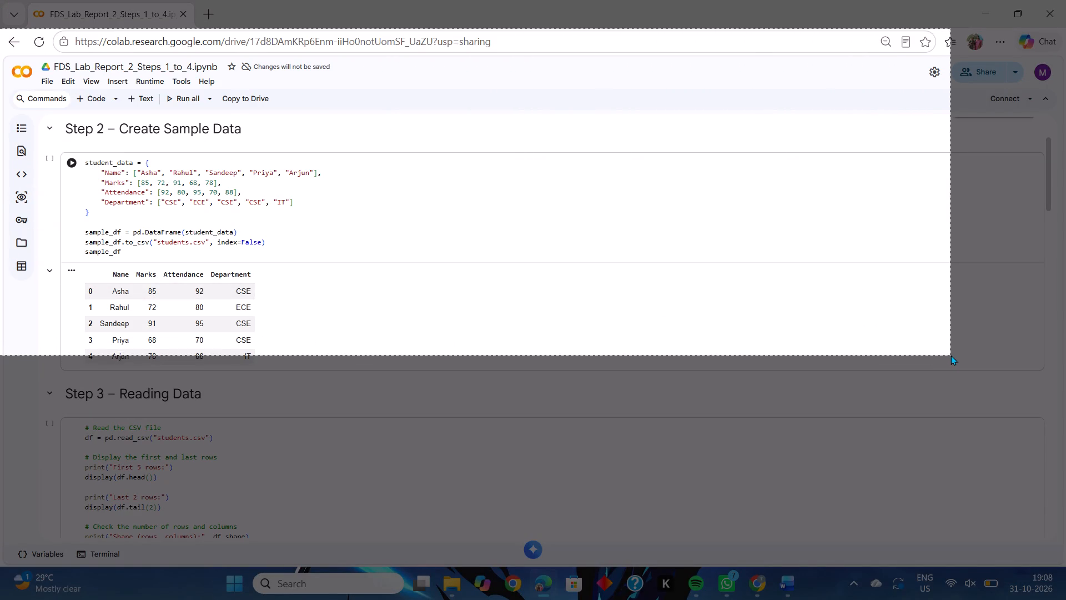
drag(951, 355, 1057, 378)
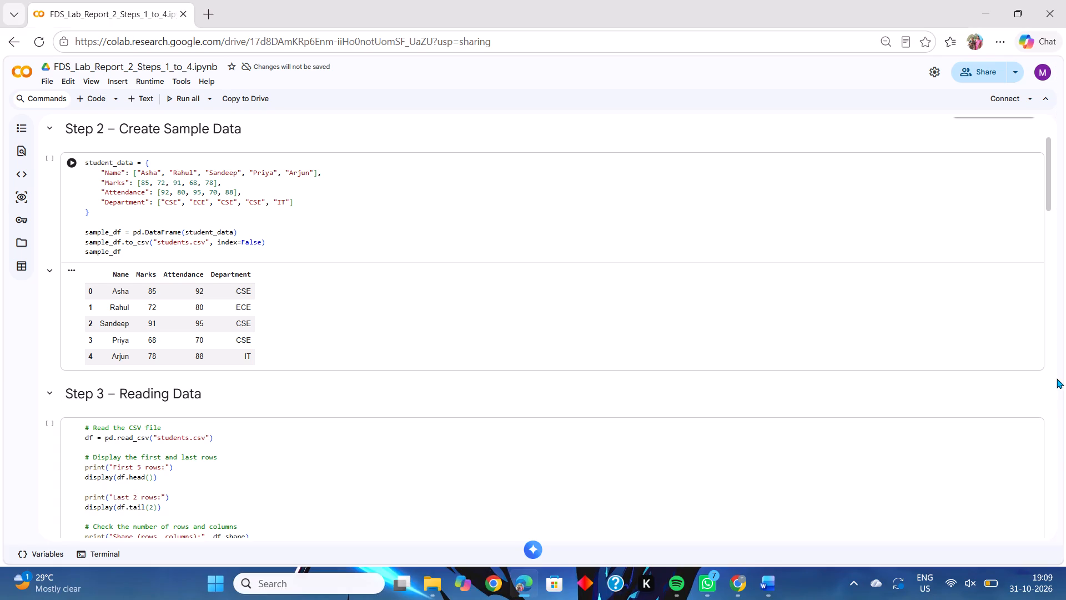
key(alt+Tab)
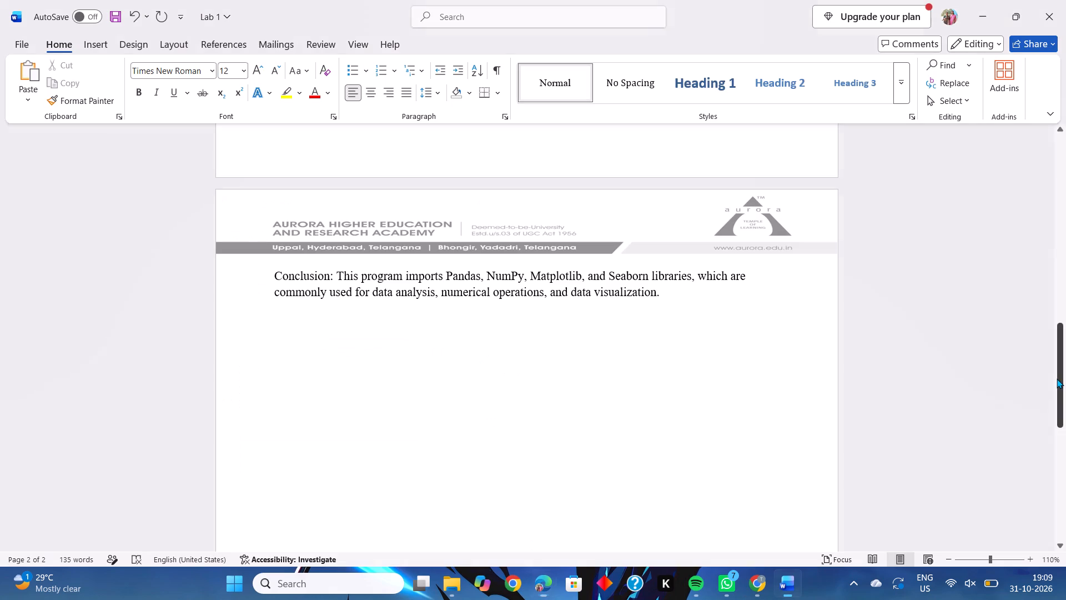
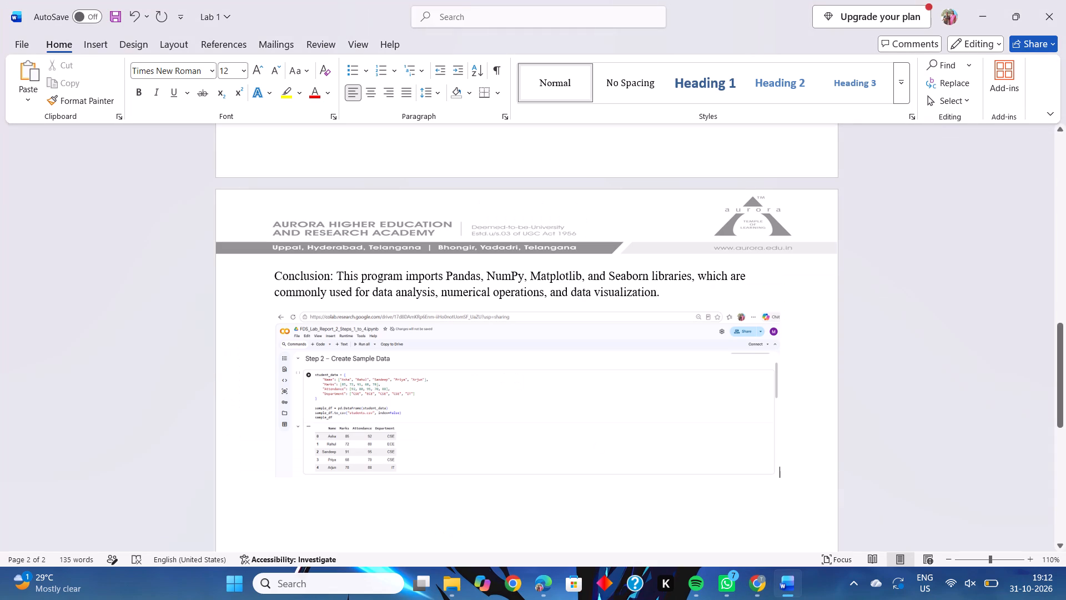
key(Return)
key(ctrl+v)
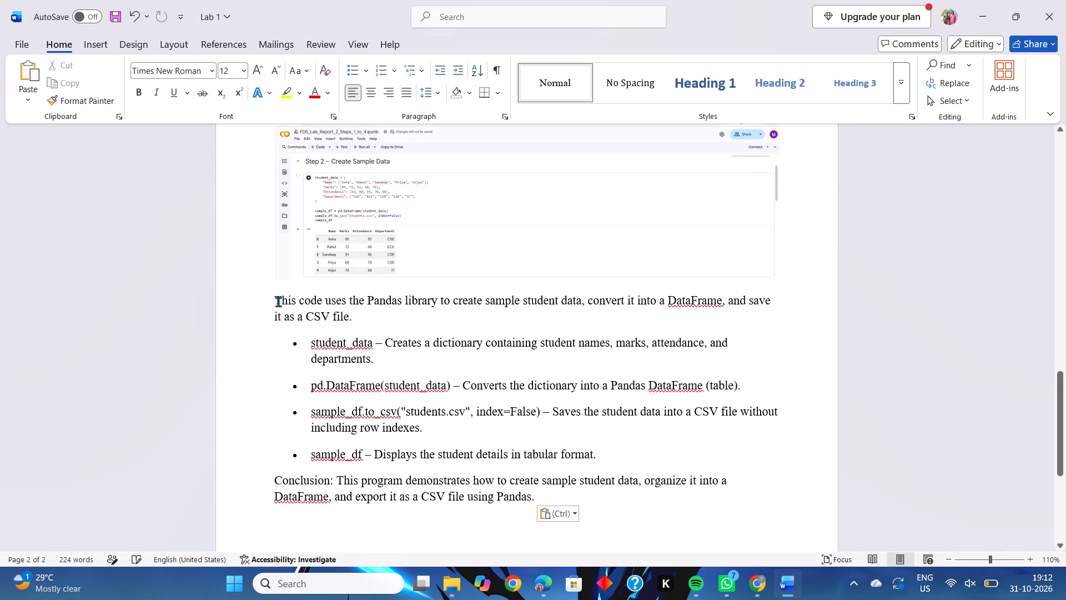
Prefix the pasted Step 2 explanation with the label "EXPLANATION:" before "This code uses the Pandas library".
click(278, 302)
key(Left)
text(EXPLANATION:)
key(space)
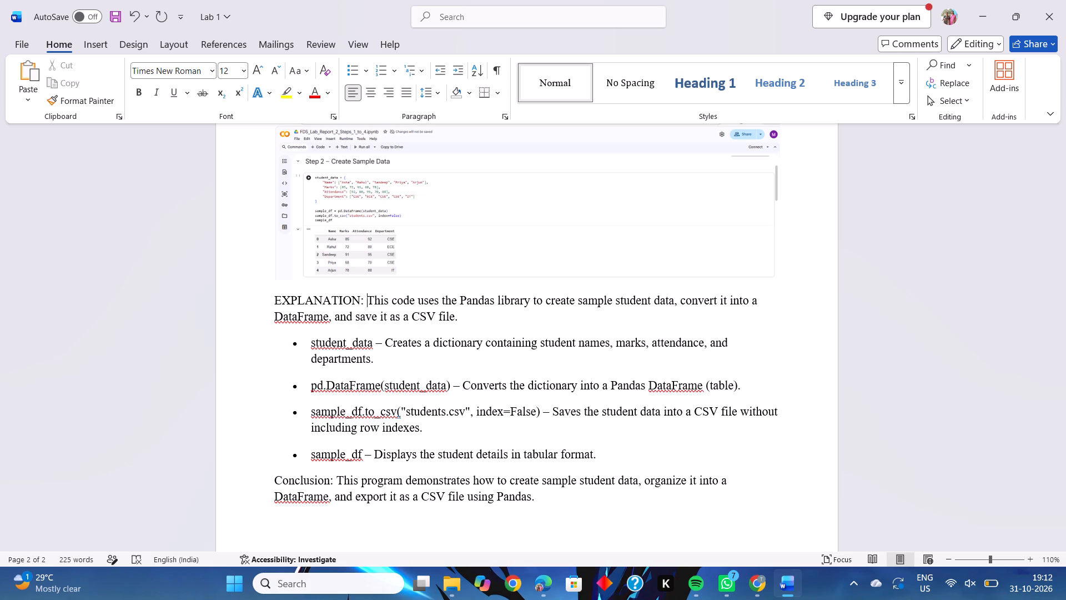
Capture the notebook's Step 3 – Reading Data code with its first-five-rows output and paste it into Word below the Step 2 conclusion.
scroll(278, 302, right, 2)
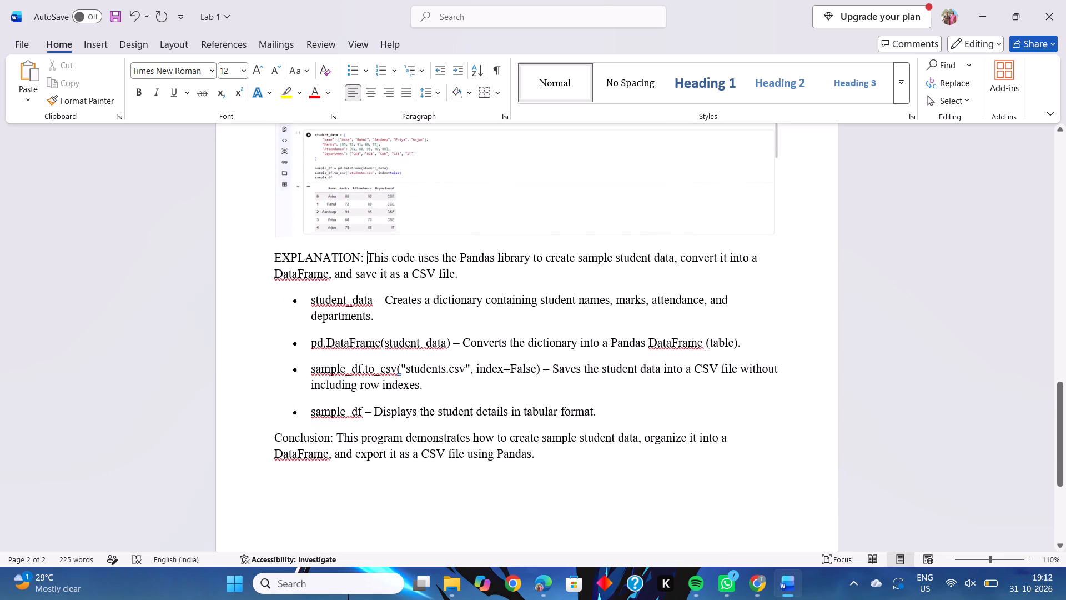
click(605, 476)
key(alt+Tab)
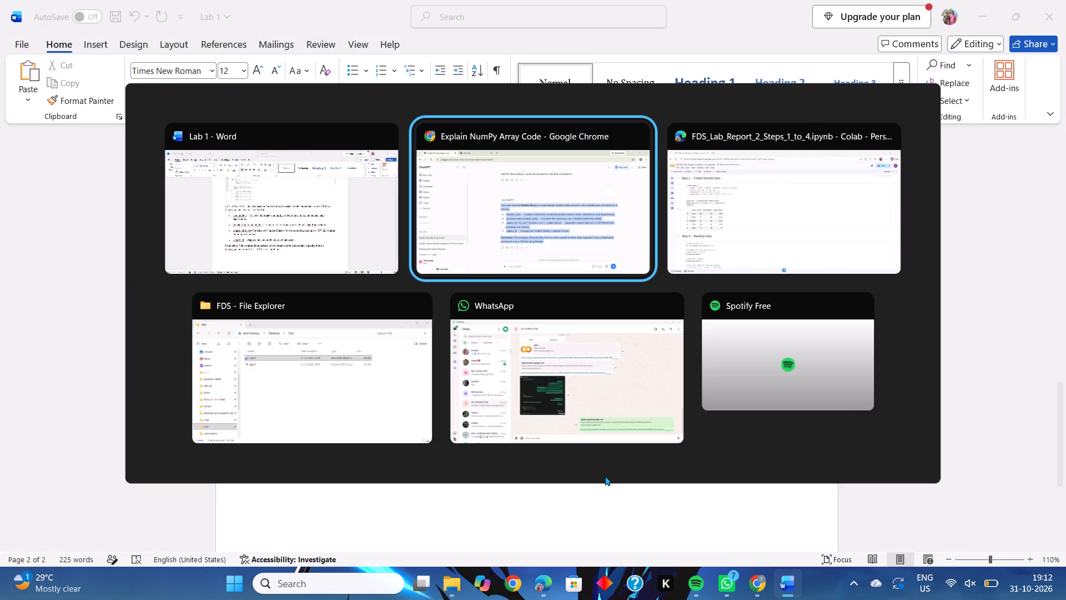
key(alt+Tab)
scroll(351, 395, down, 1)
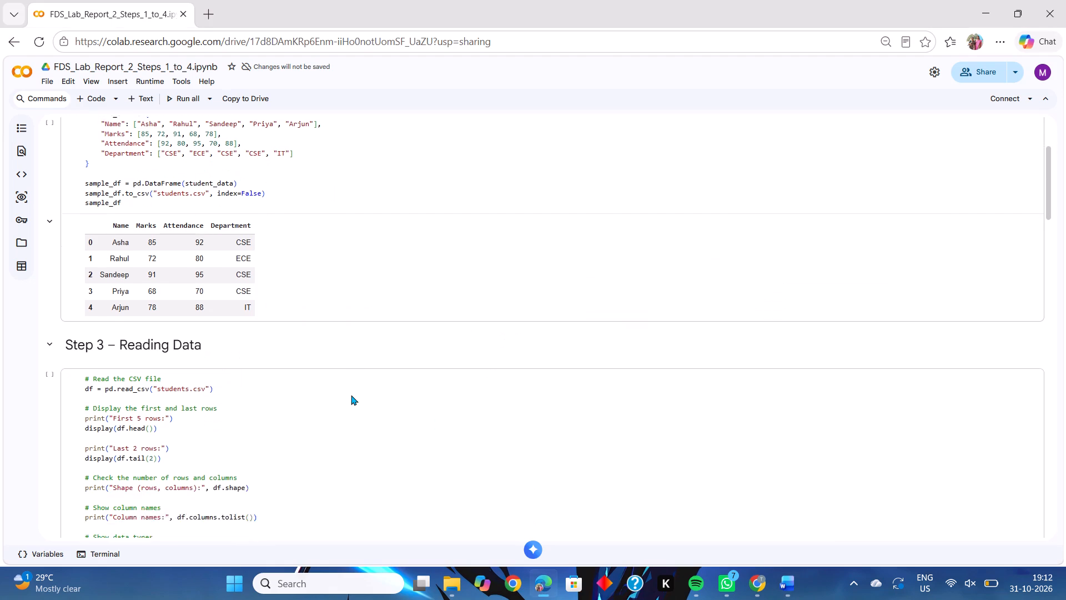
scroll(351, 395, down, 4)
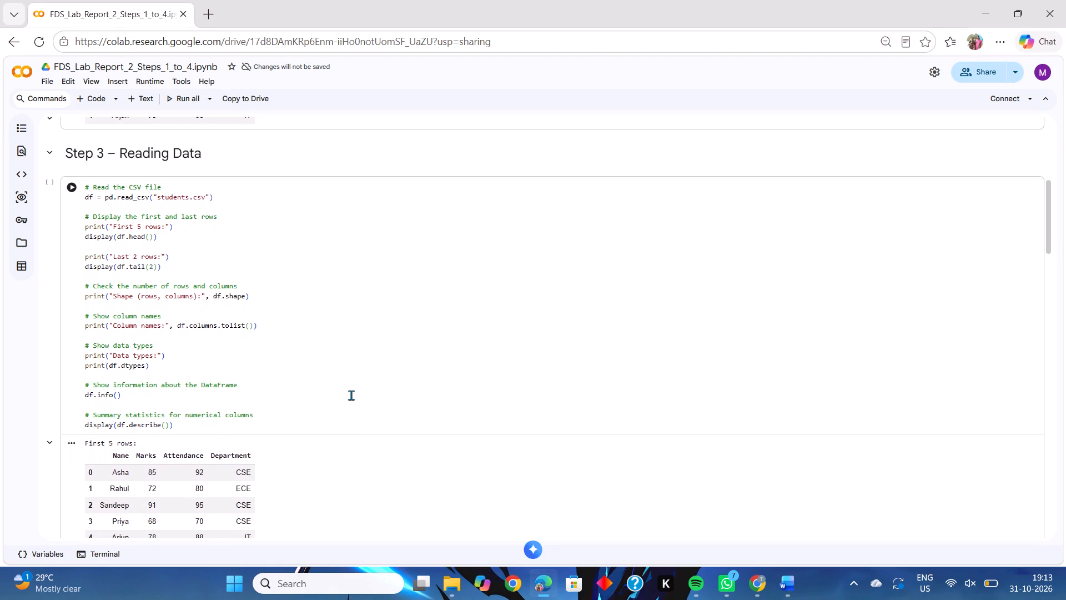
scroll(351, 395, down, 1)
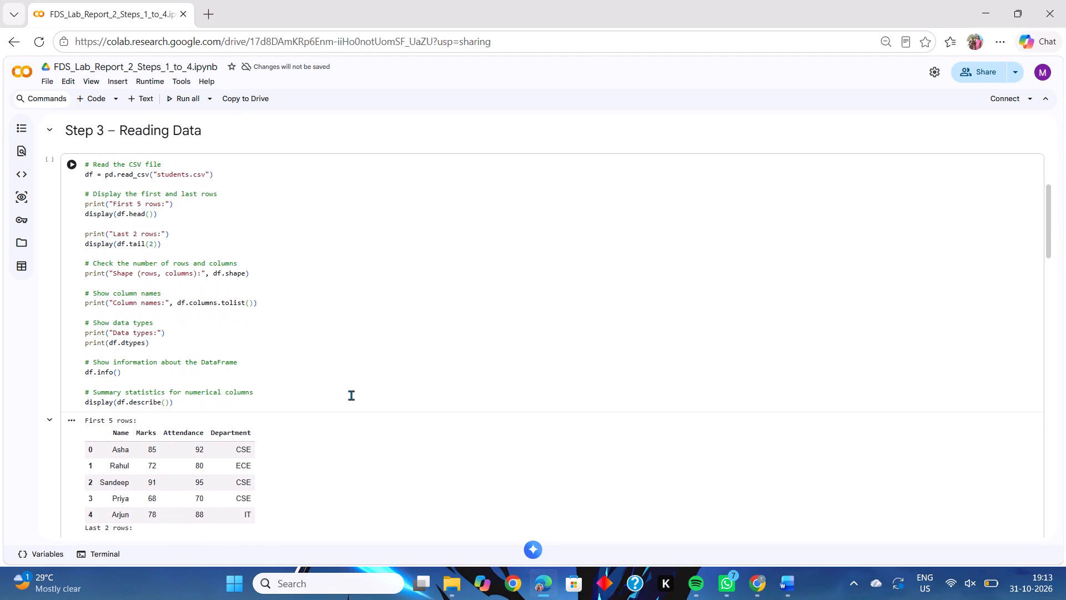
scroll(351, 395, up, 2)
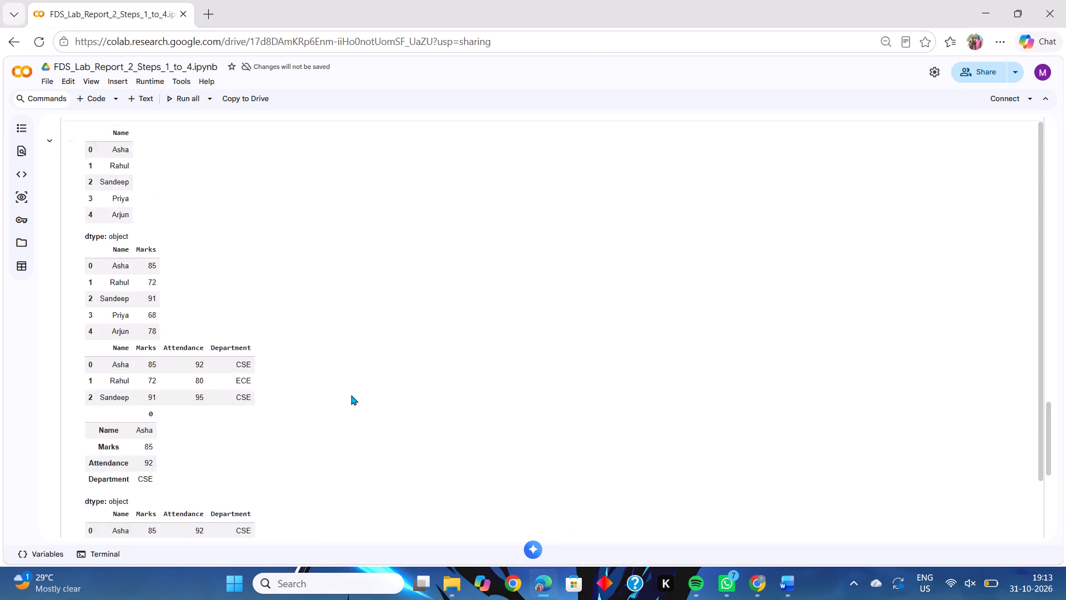
scroll(351, 395, up, 7)
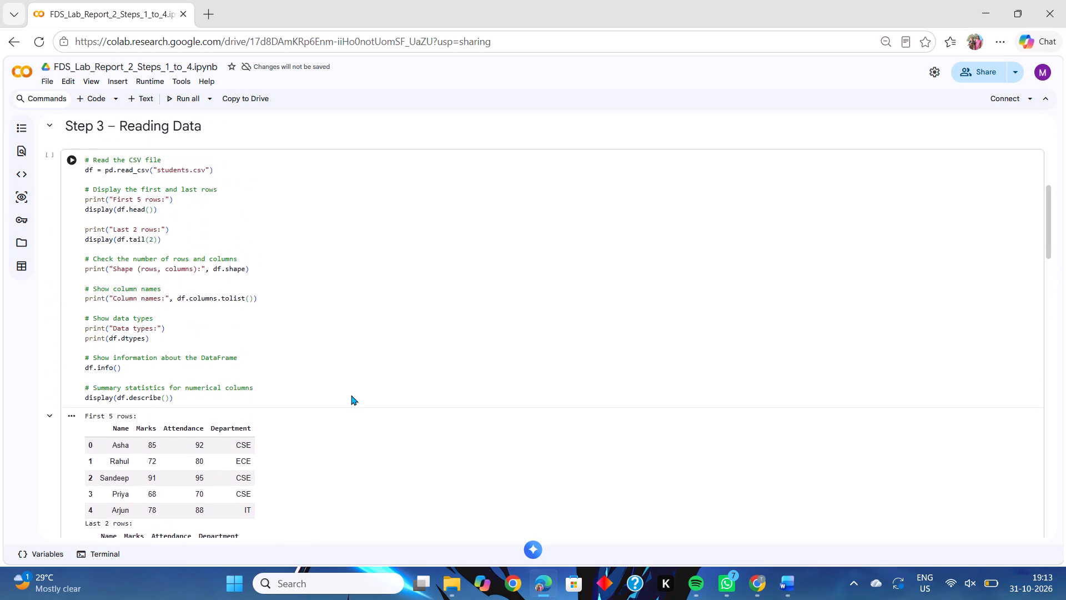
scroll(351, 395, up, 1)
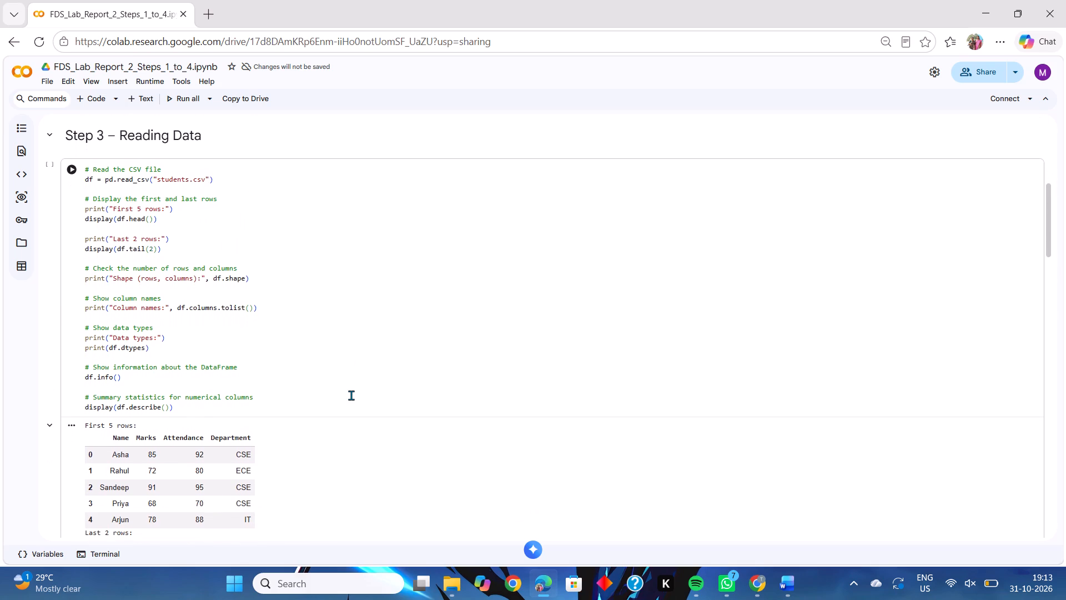
key(Print)
drag(2, 28, 1064, 567)
scroll(582, 340, right, 2)
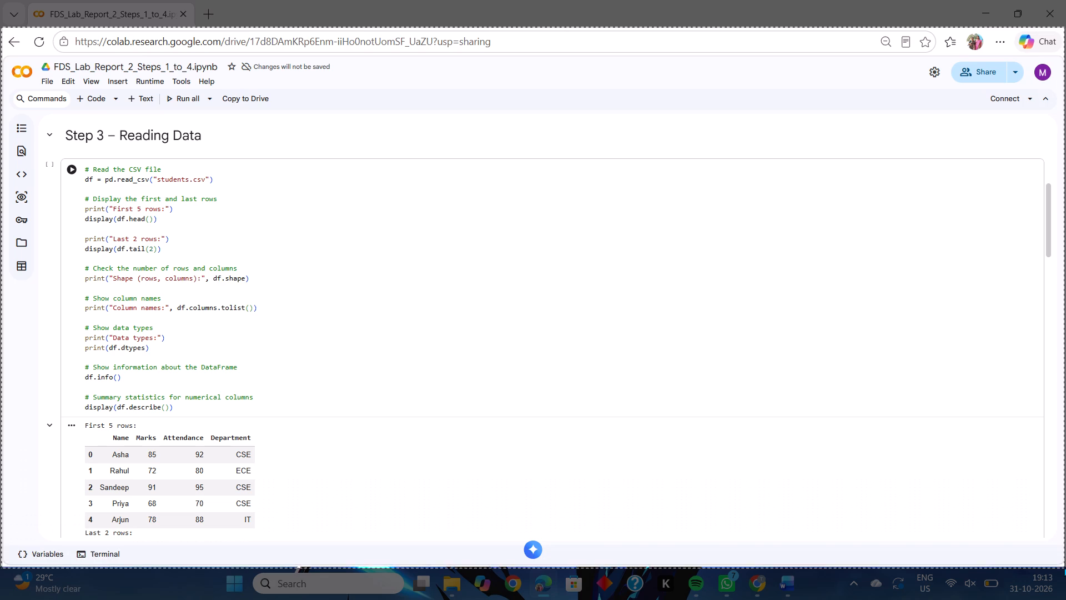
drag(1064, 567, 1064, 566)
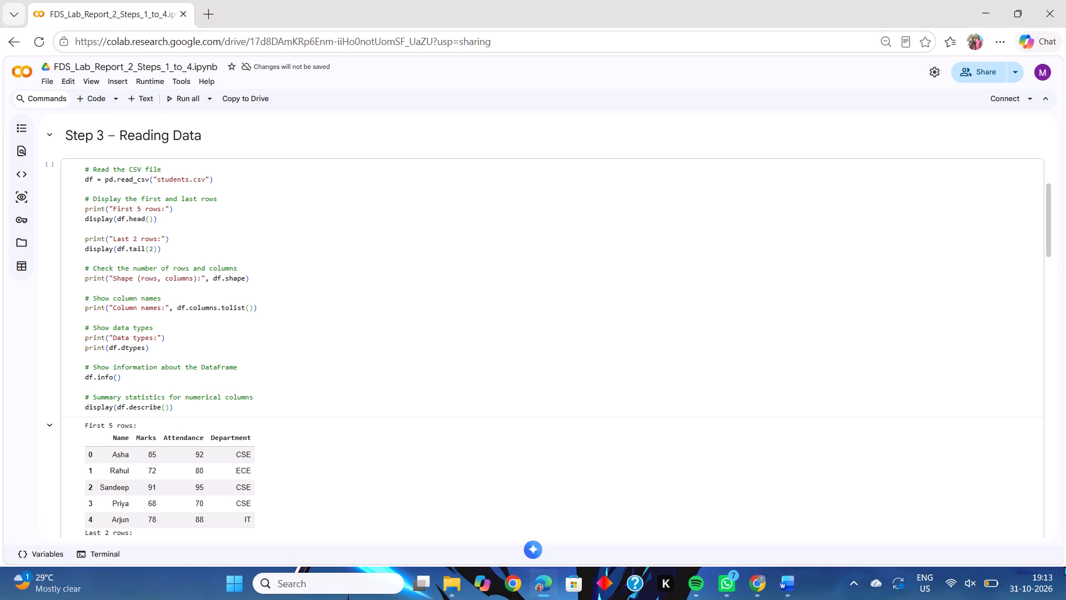
key(alt+Tab)
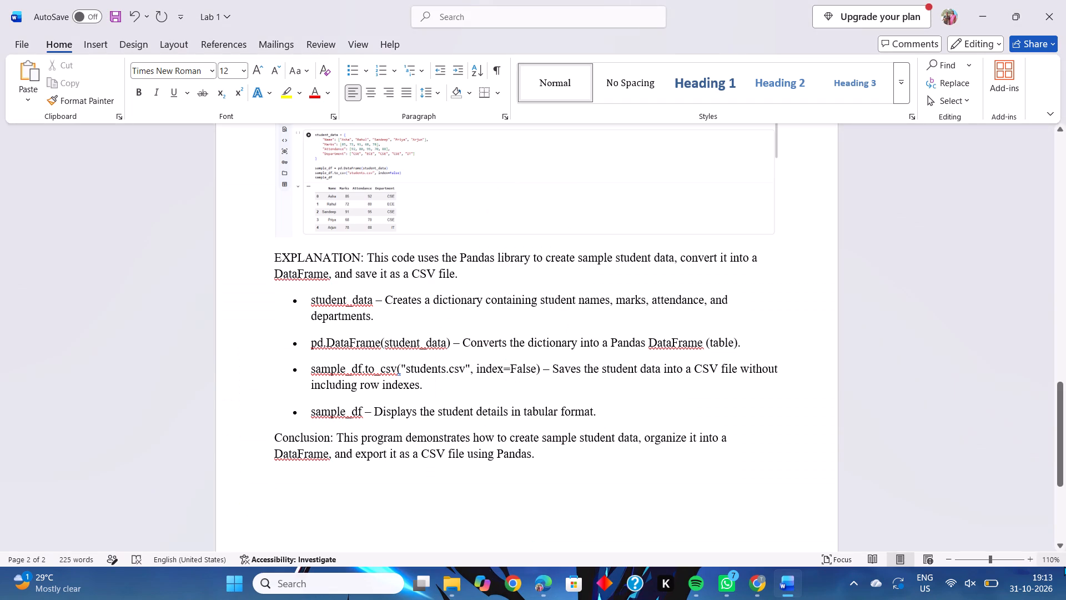
key(ctrl+v)
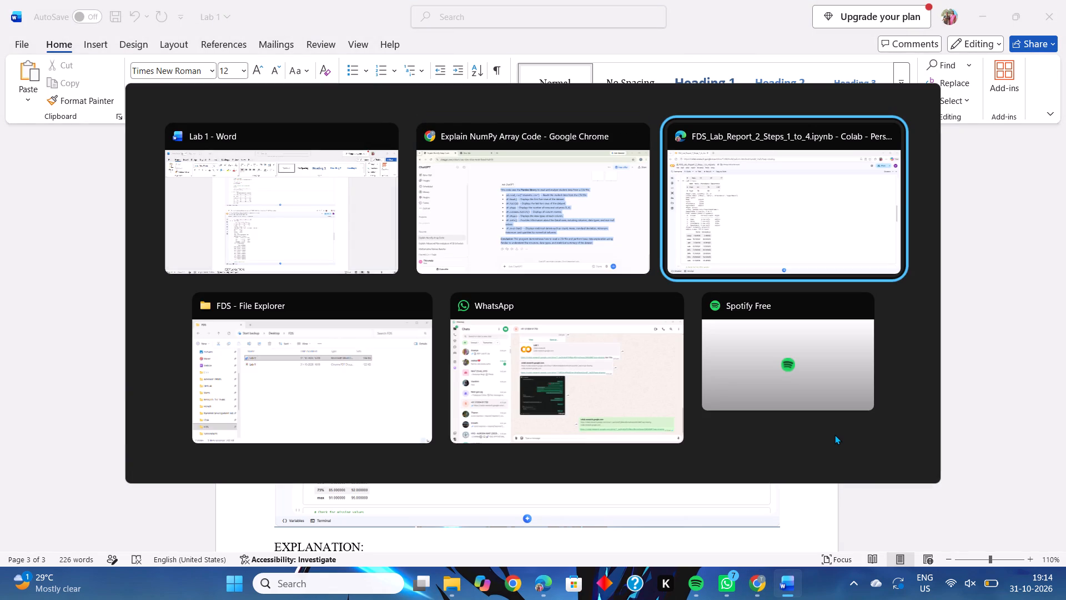
key(alt+Tab)
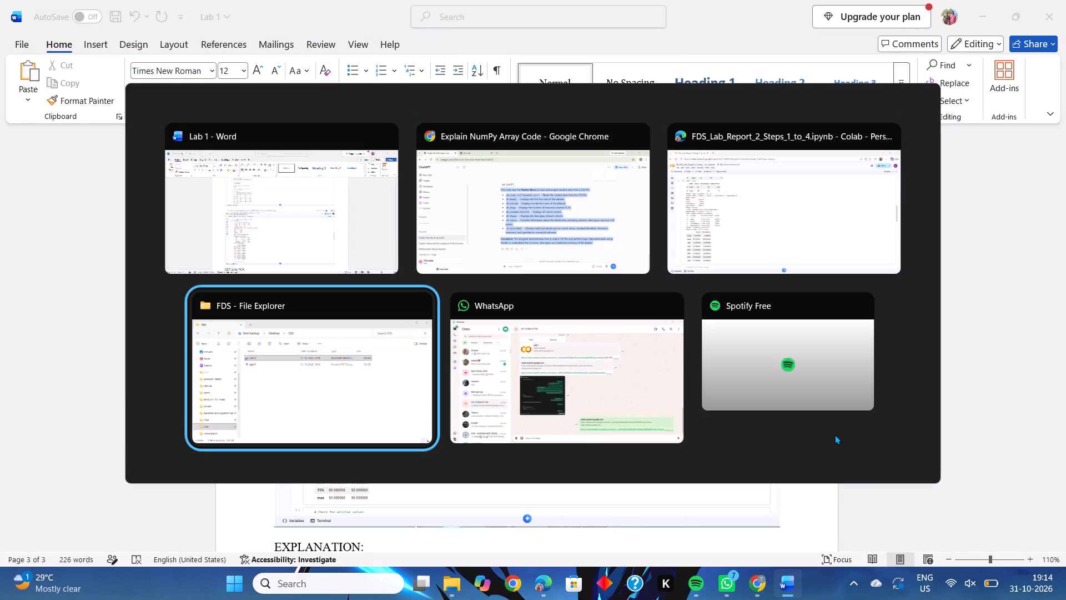
key(alt+Tab)
key(alt+Tab)
key(alt+Tab)
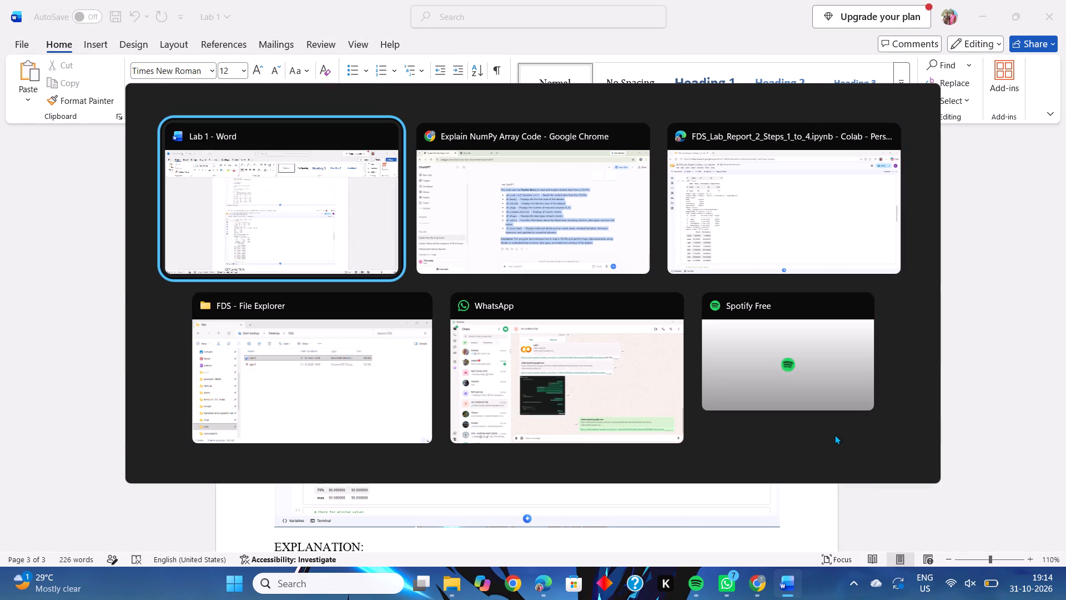
scroll(834, 434, down, 1)
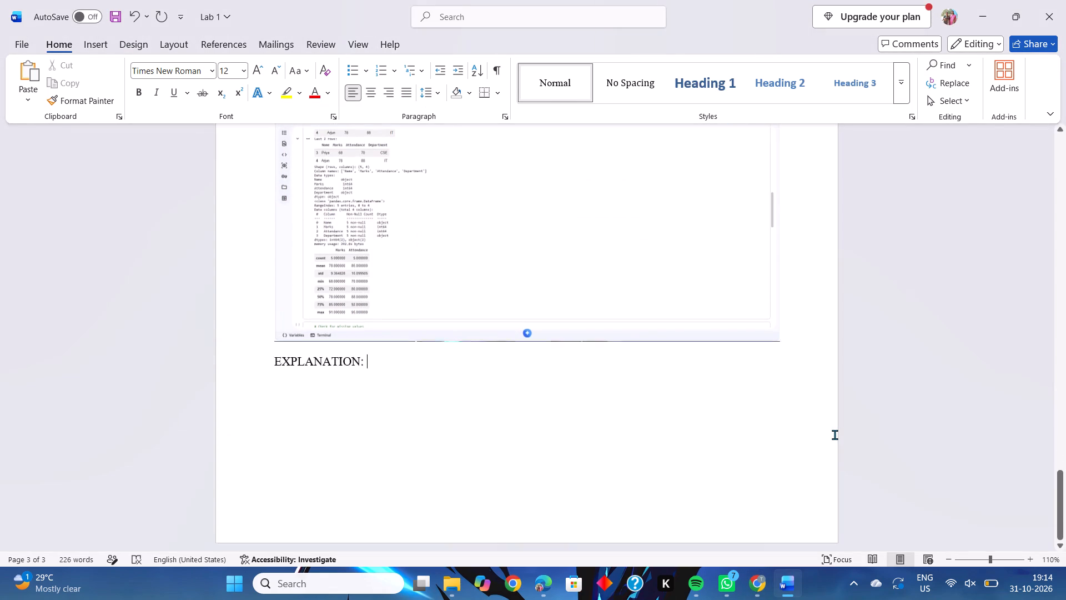
scroll(834, 434, down, 1)
key(ctrl+v)
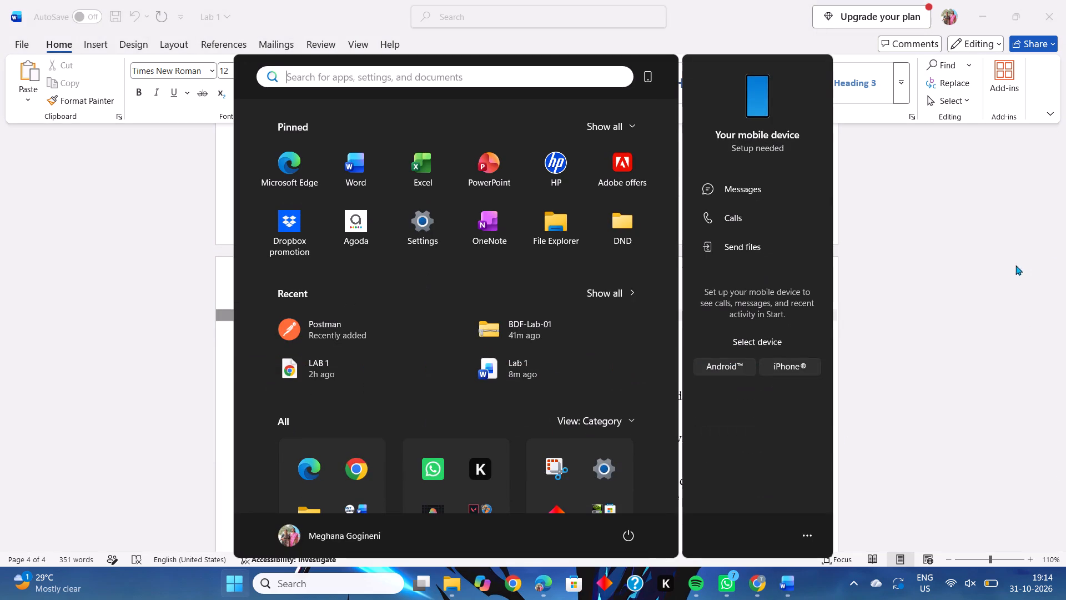
click(998, 268)
In the Colab notebook, capture the browser area down through the "Check for missing values" cell and its output, stopping above Step 4.
key(alt+Tab)
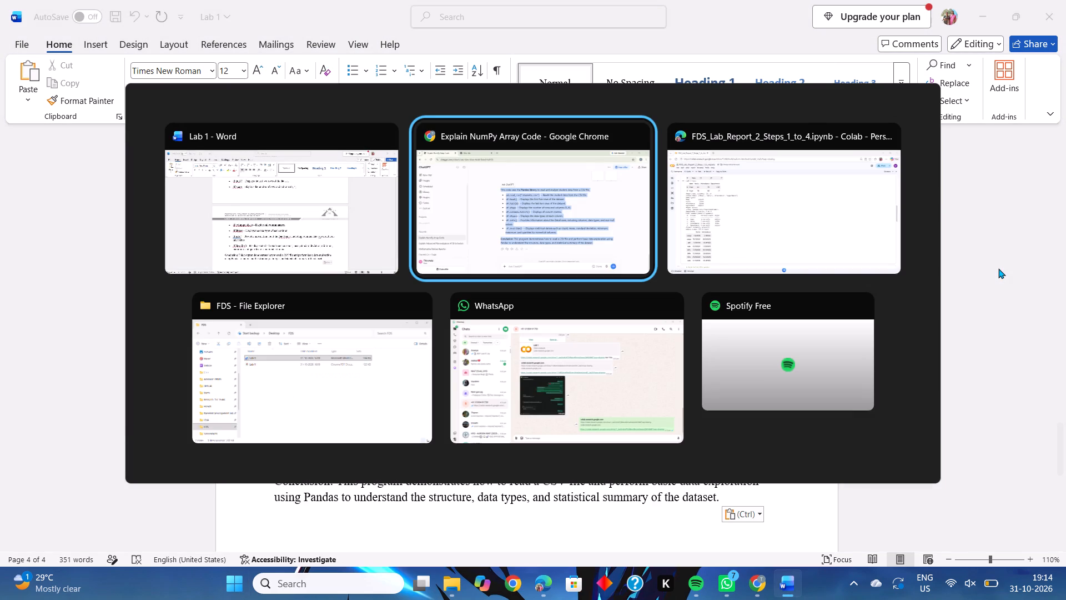
key(alt+Tab)
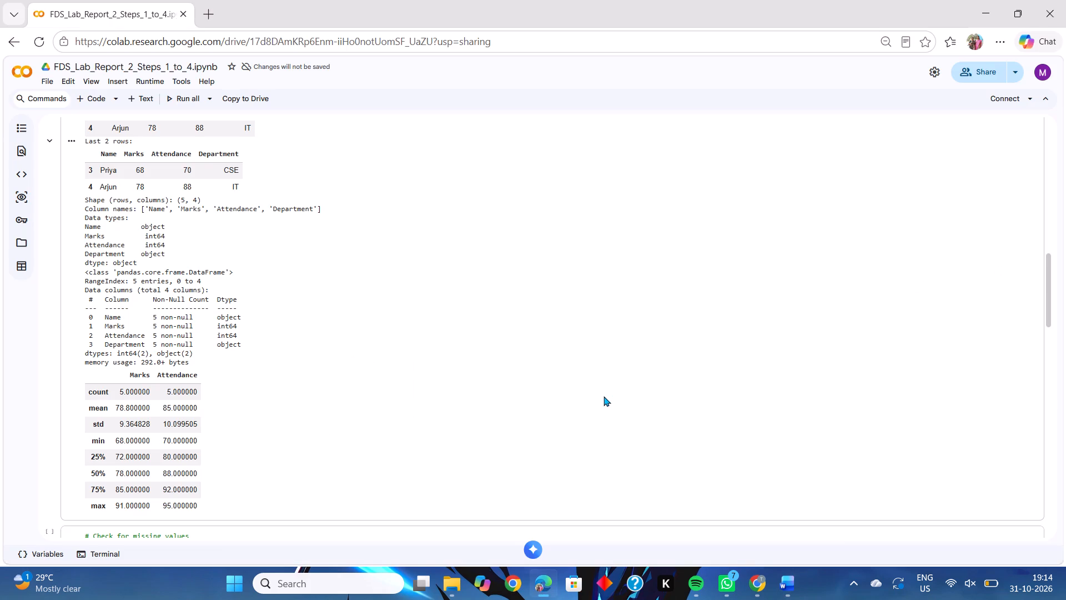
scroll(601, 401, down, 4)
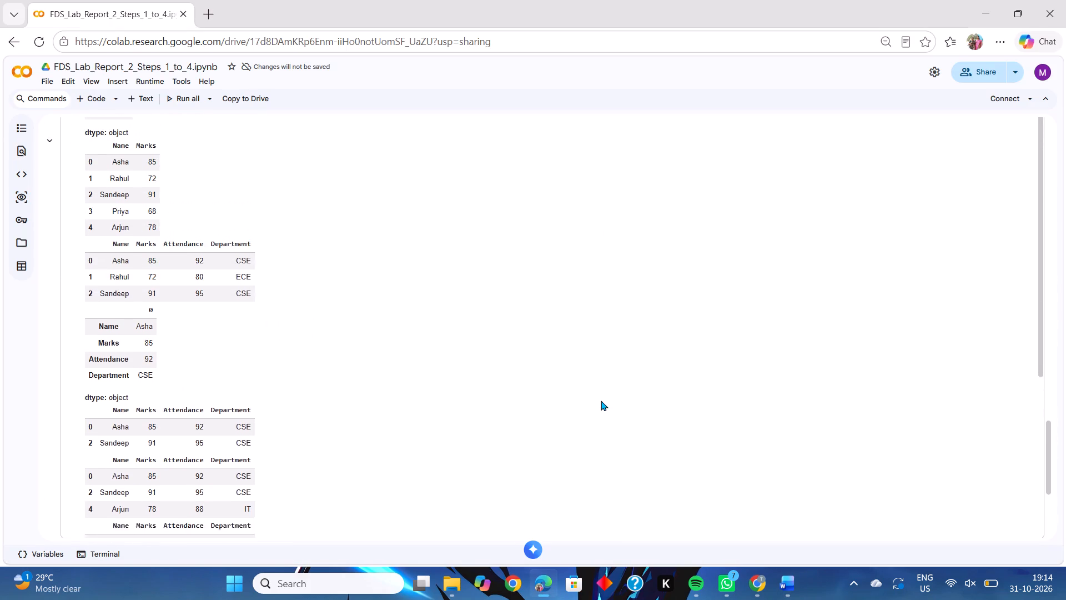
scroll(601, 401, up, 6)
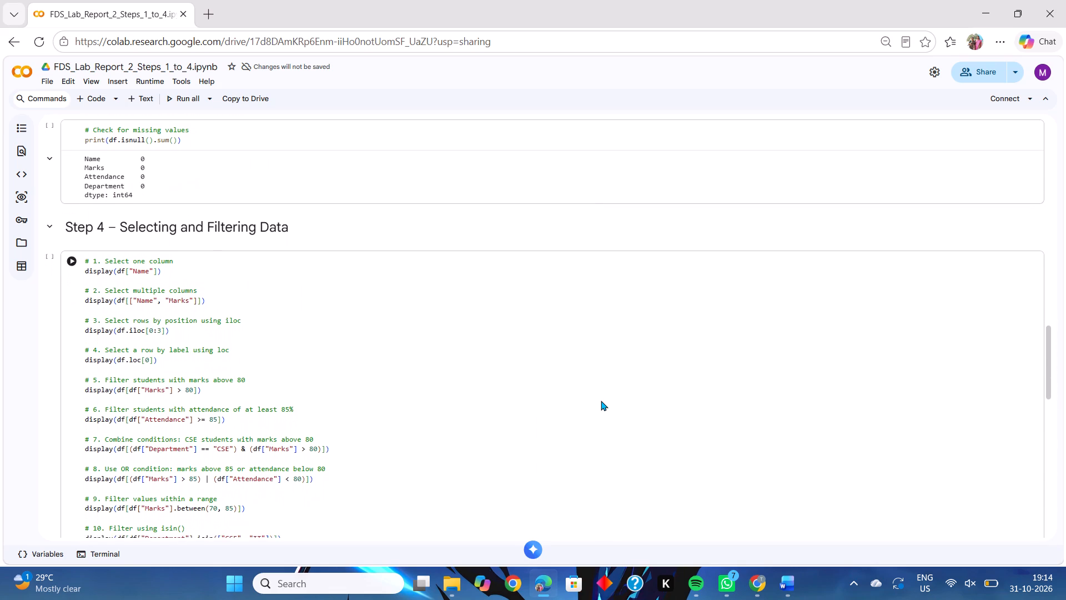
key(Print)
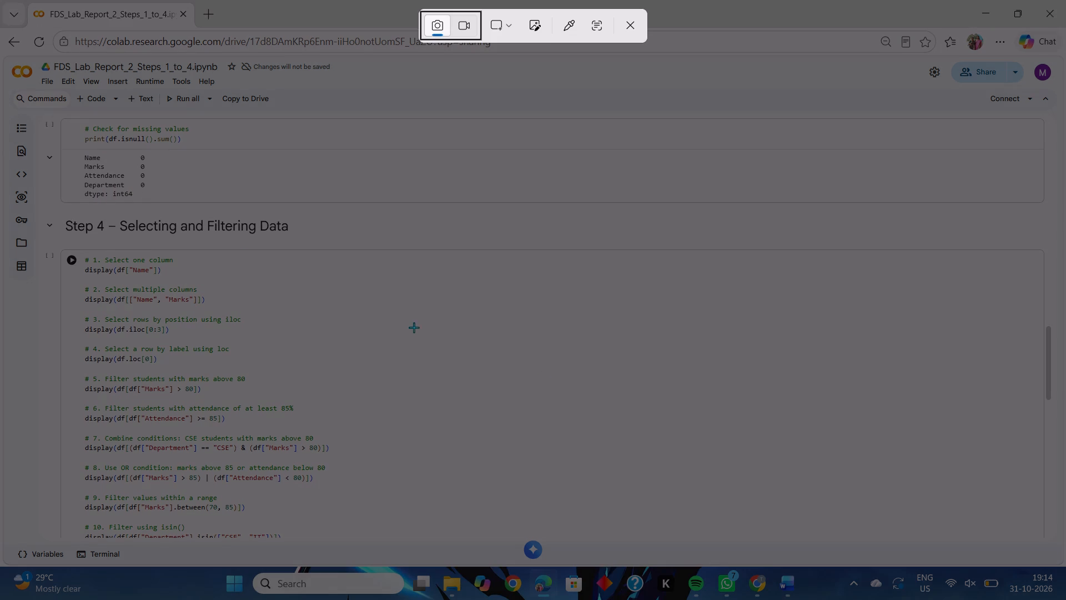
drag(0, 26, 305, 149)
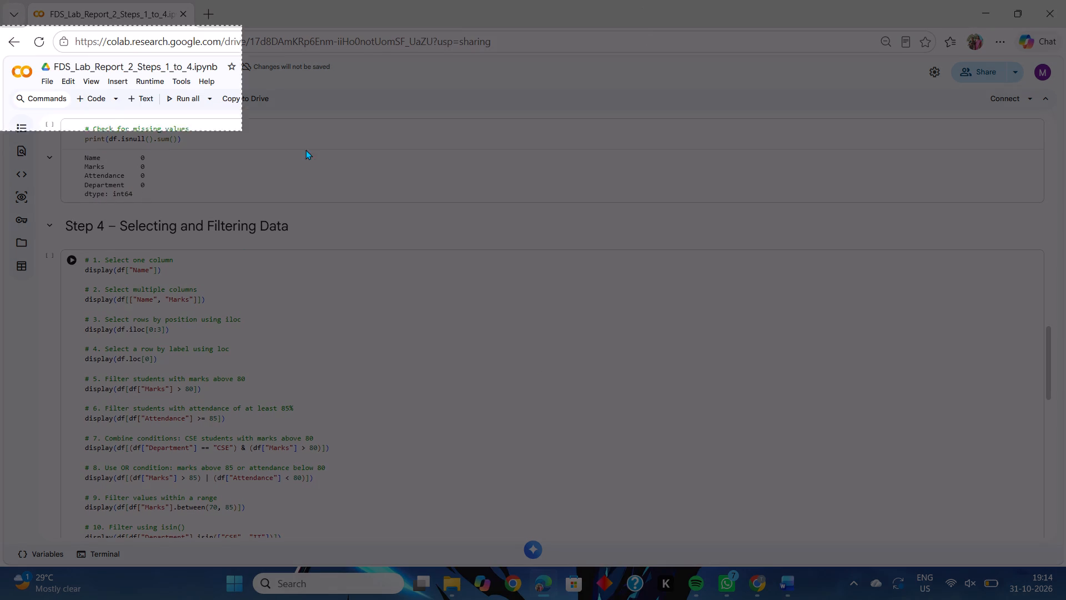
drag(305, 149, 1024, 206)
scroll(867, 214, right, 2)
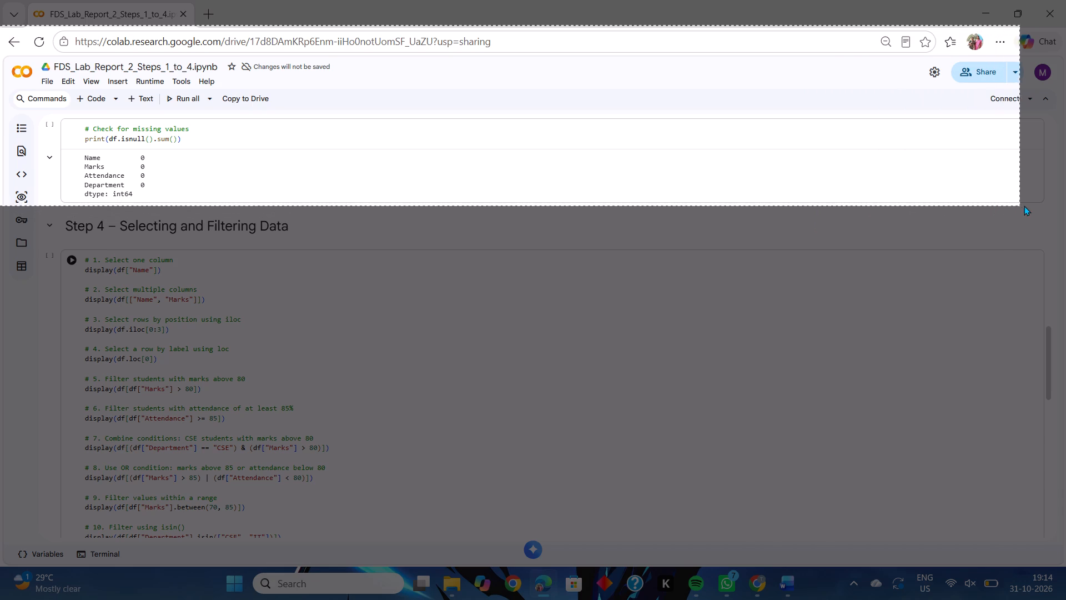
drag(1024, 206, 1062, 200)
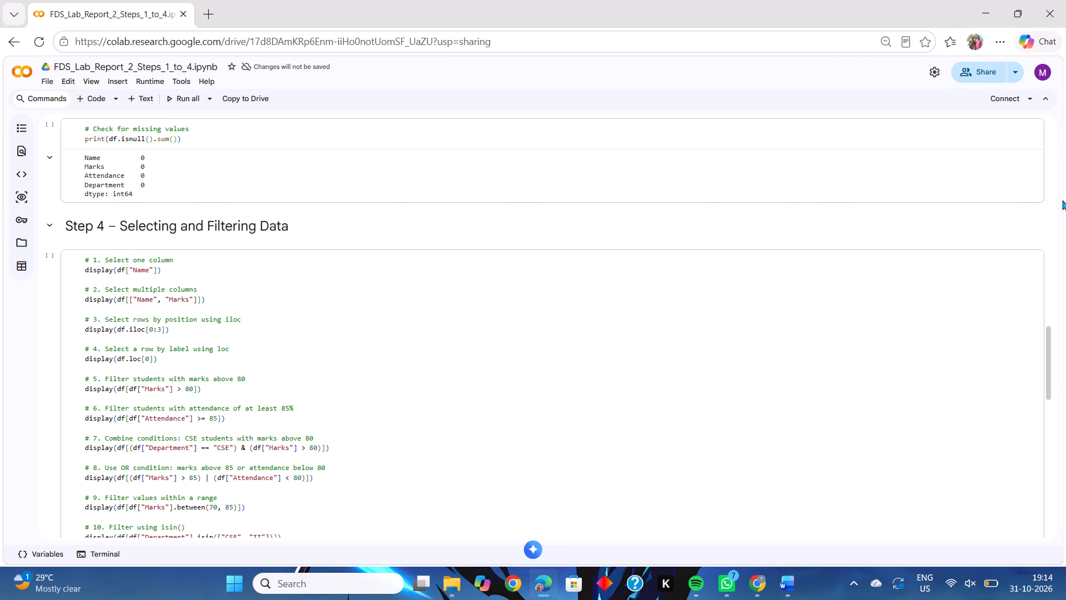
Paste the missing-values screenshot into Word on a new line between the Step 3 output screenshot and its EXPLANATION label.
key(alt+Tab)
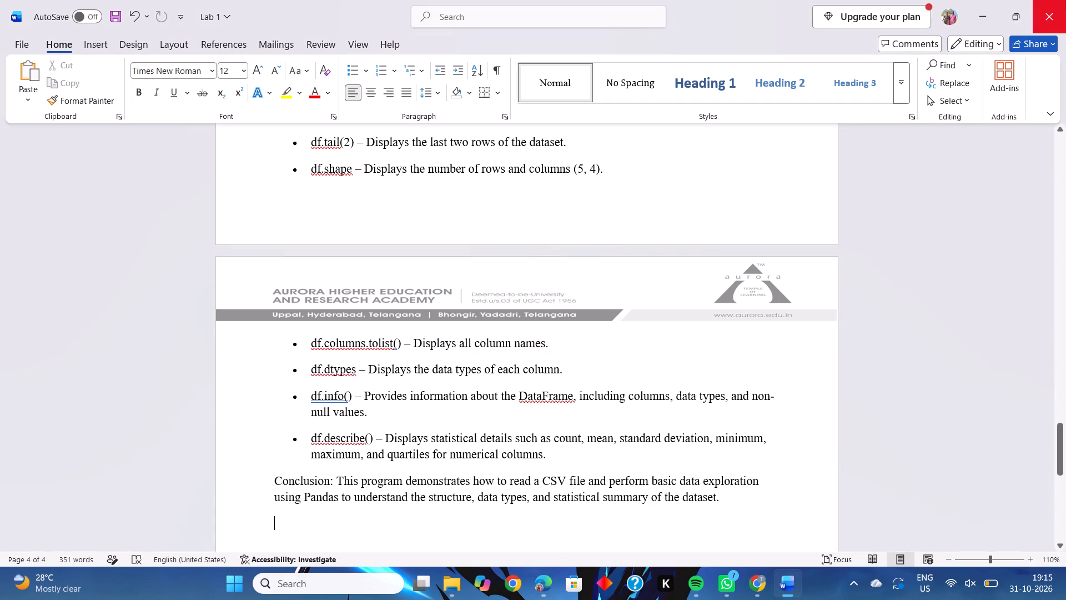
scroll(657, 341, up, 2)
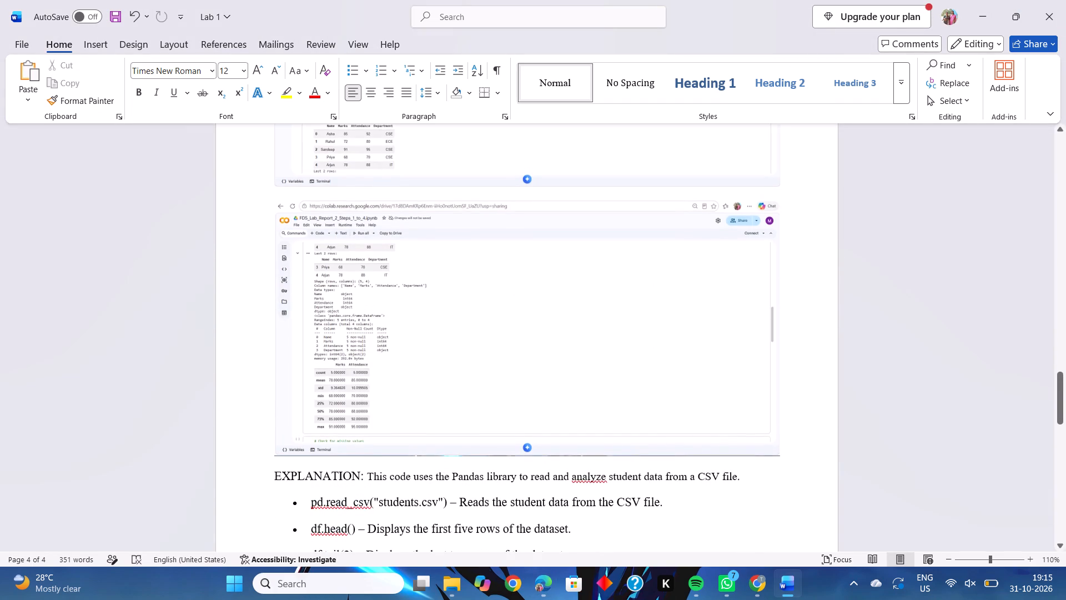
scroll(657, 341, down, 1)
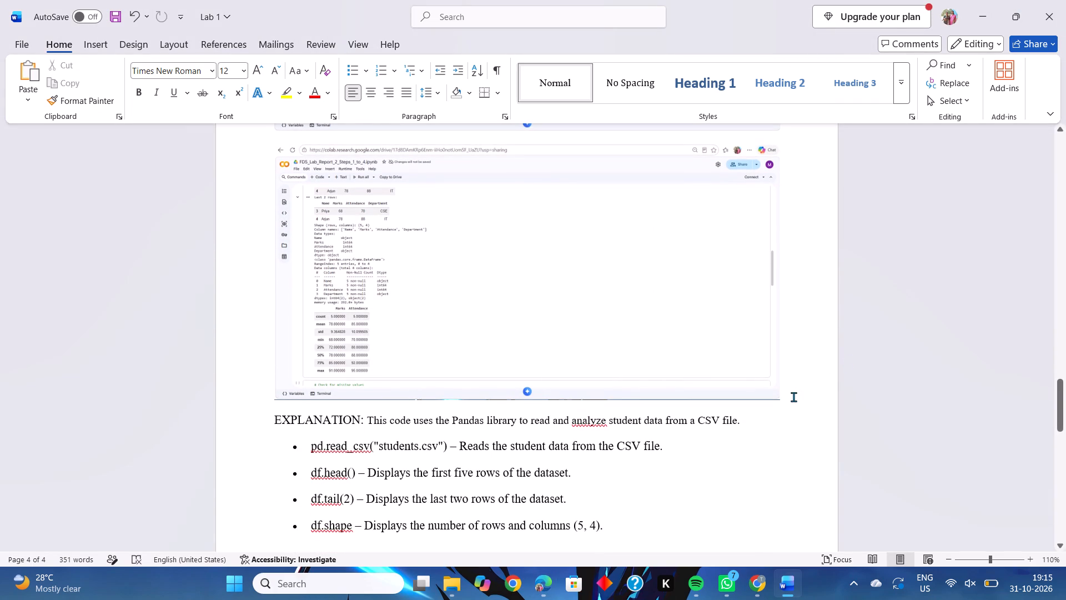
click(791, 399)
key(Return)
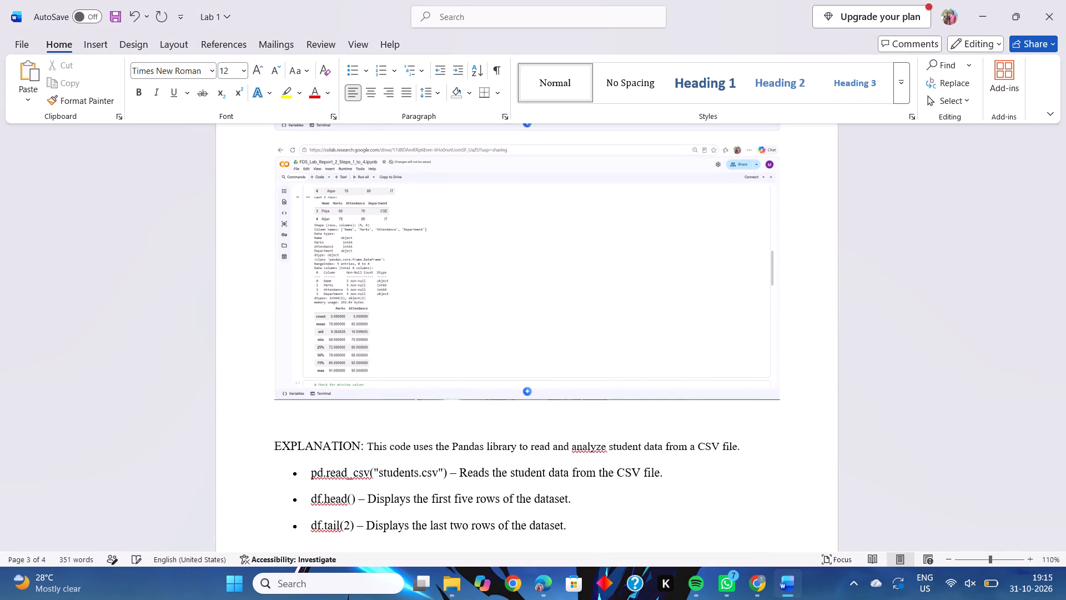
key(ctrl+v)
Start a new line after the Step 3 conclusion paragraph in the Word report.
scroll(791, 399, down, 3)
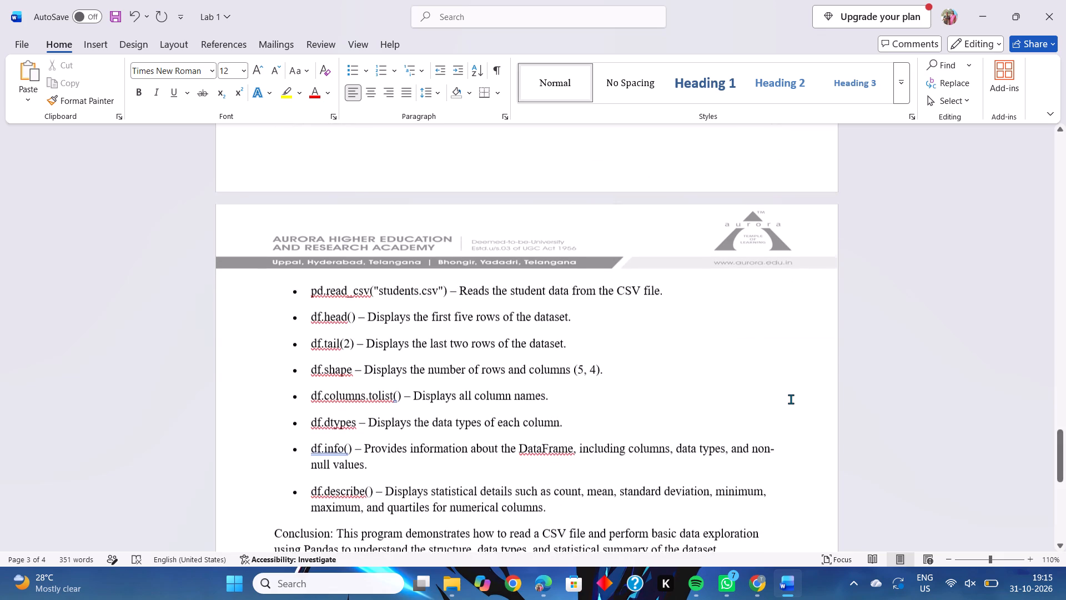
scroll(791, 399, down, 2)
scroll(791, 399, up, 1)
click(763, 400)
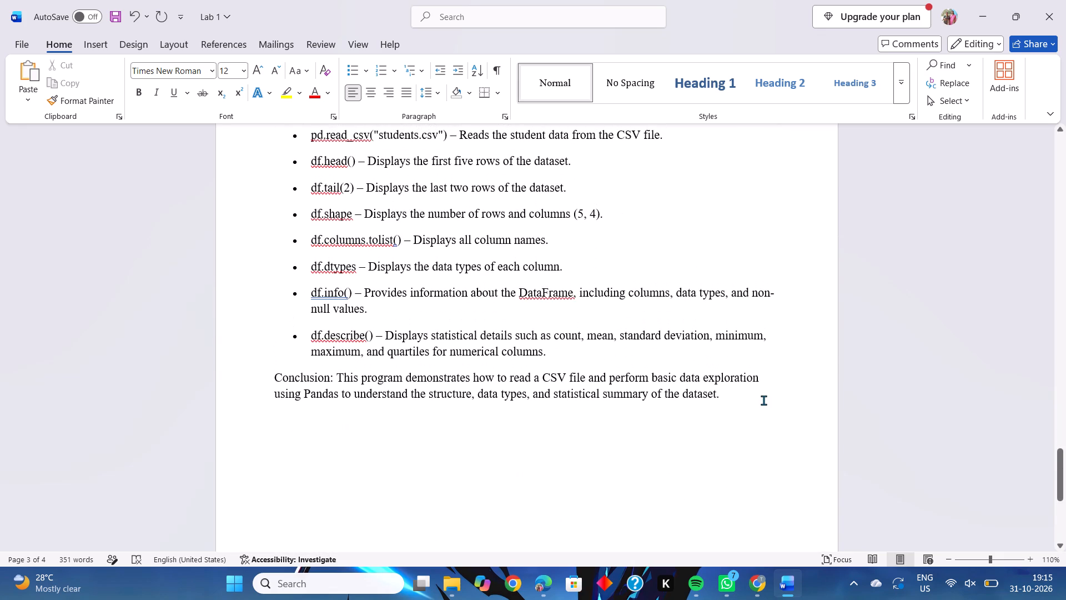
key(Return)
In the Colab notebook, capture the browser area from the address bar to the taskbar, showing the Step 4 heading and its full code cell.
key(alt+Tab)
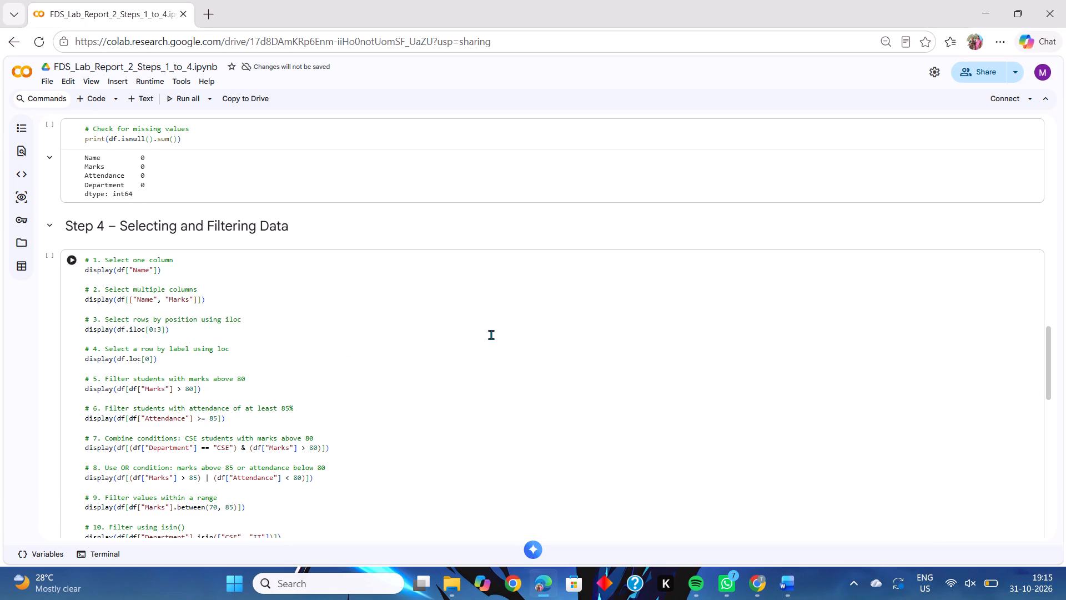
scroll(491, 334, down, 1)
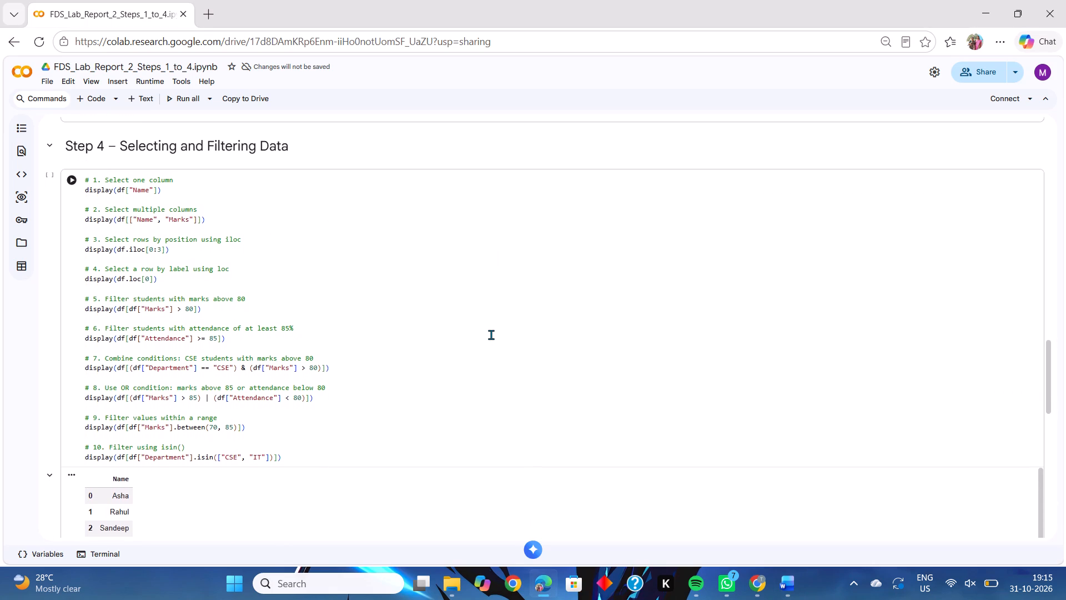
scroll(491, 334, down, 1)
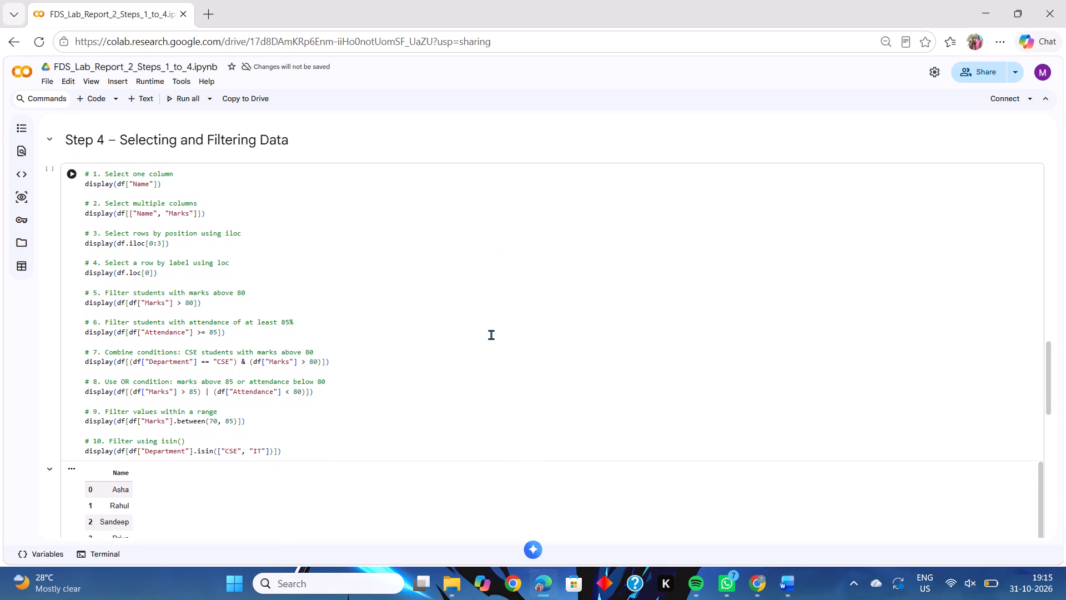
key(Print)
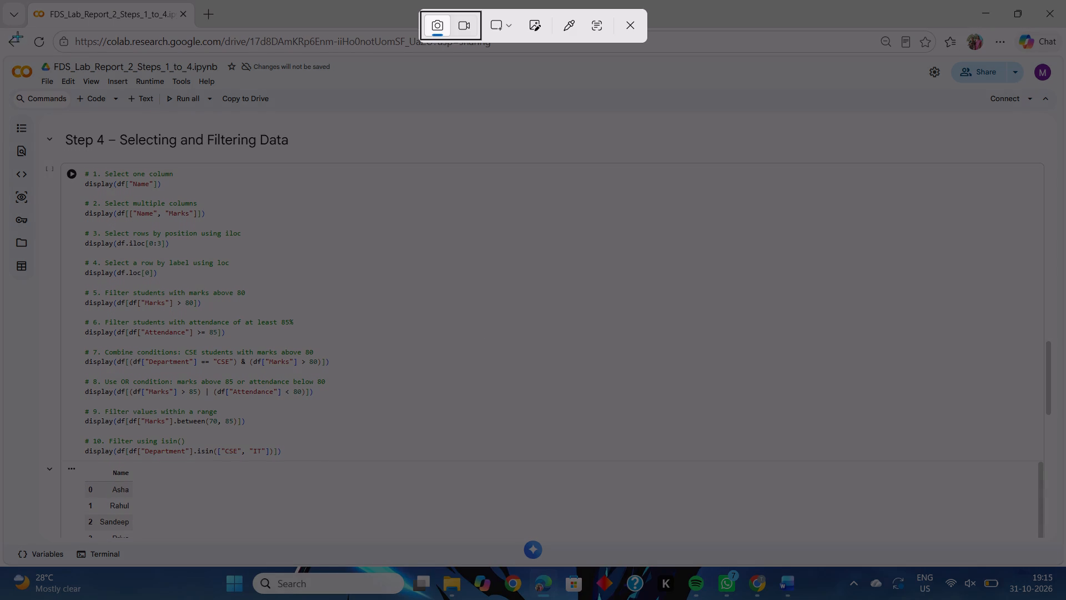
drag(2, 28, 746, 401)
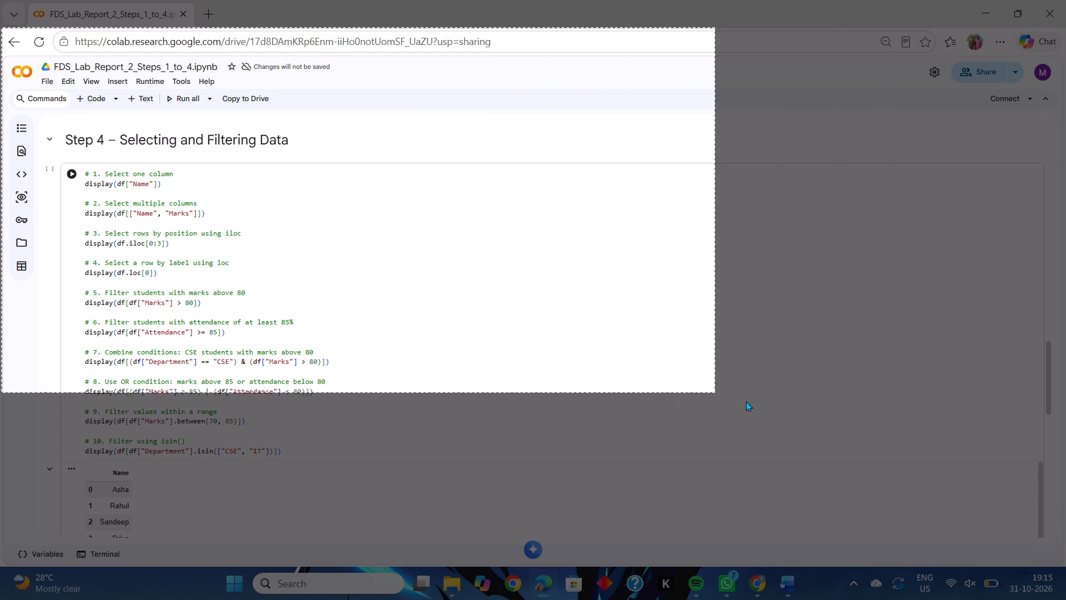
drag(746, 401, 1065, 568)
scroll(943, 499, right, 1)
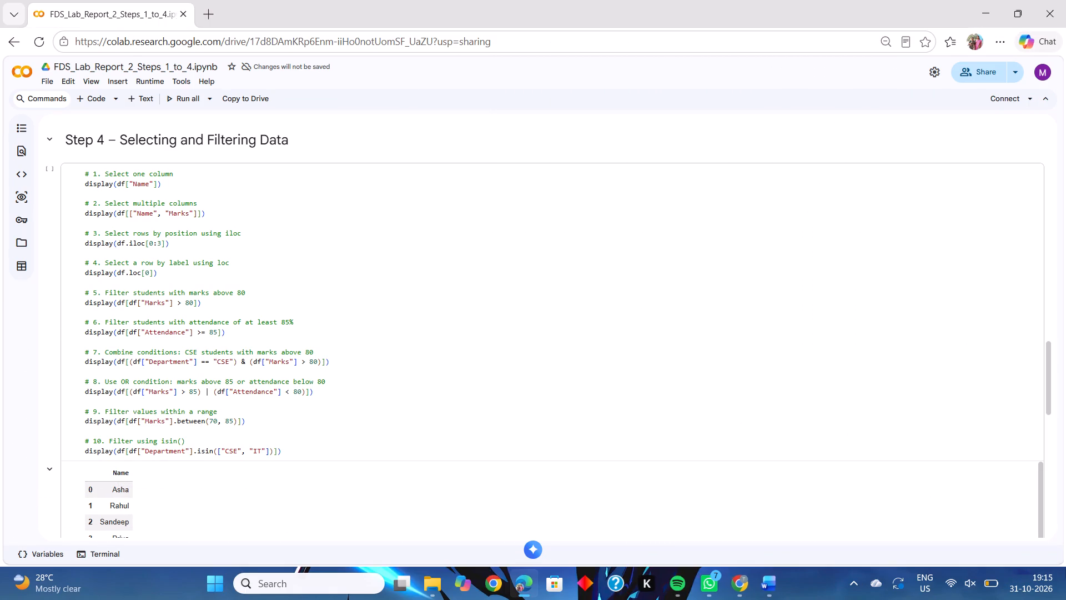
Paste the Step 4 code screenshot into the Word report on the empty line below the Step 3 conclusion.
key(alt+Tab)
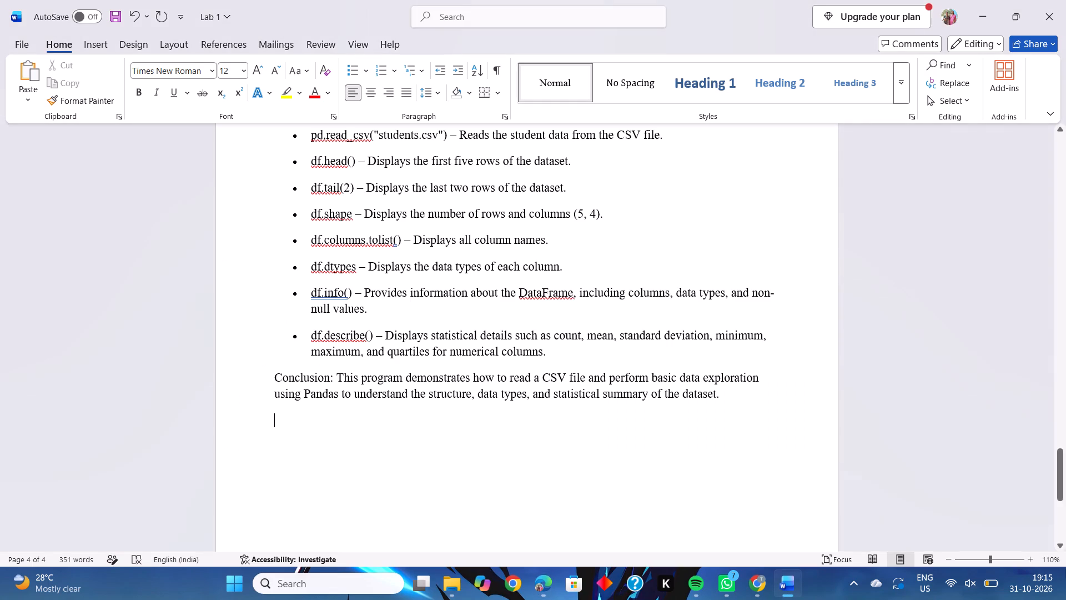
key(ctrl+v)
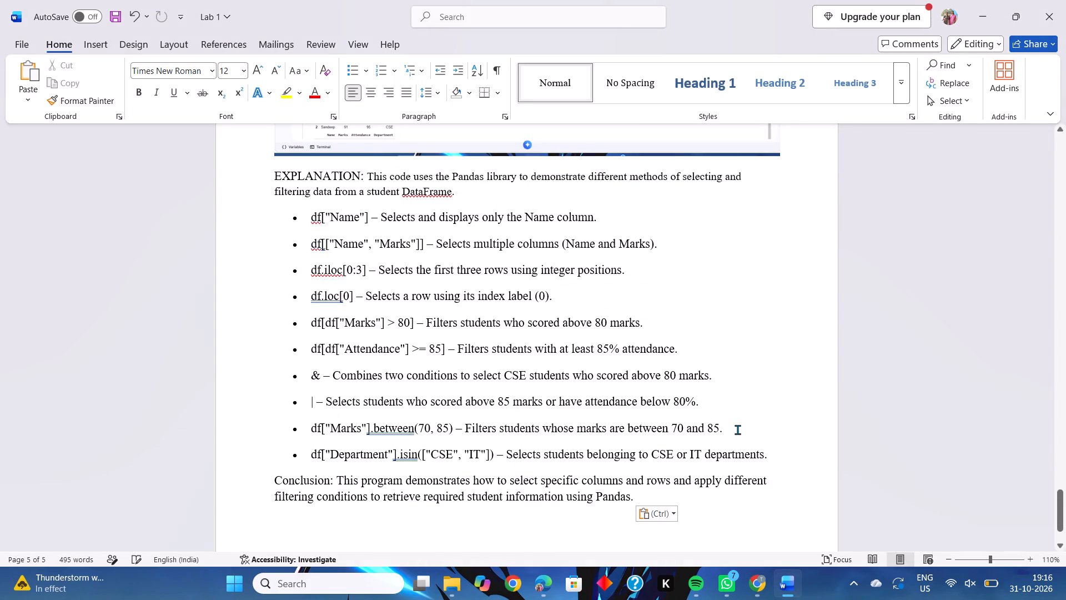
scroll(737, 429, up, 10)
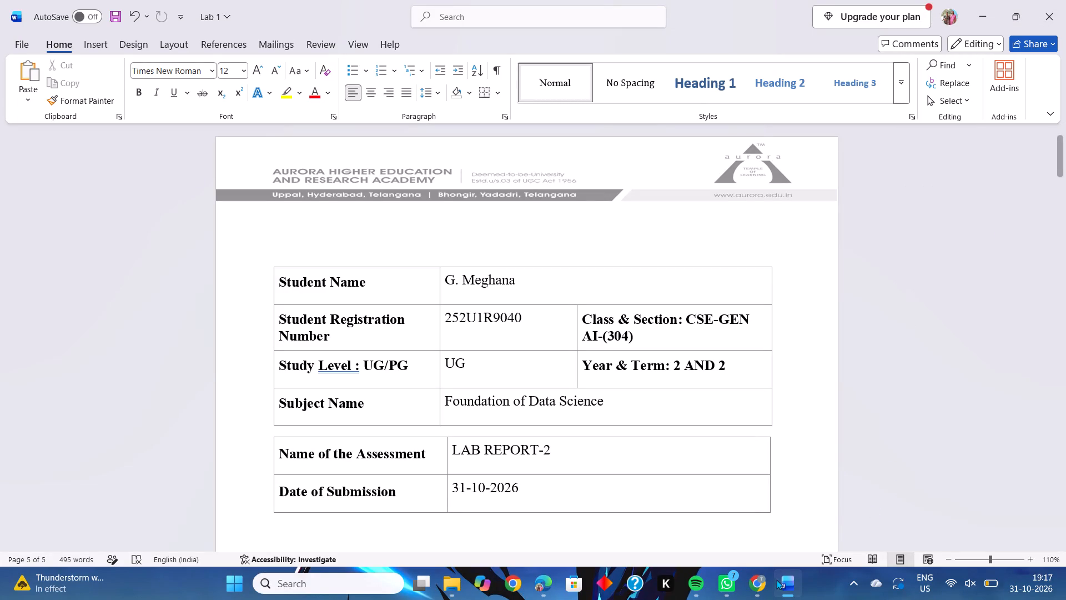
Close the background Chrome window and the Spotify app, leaving the Word lab report open.
click(814, 461)
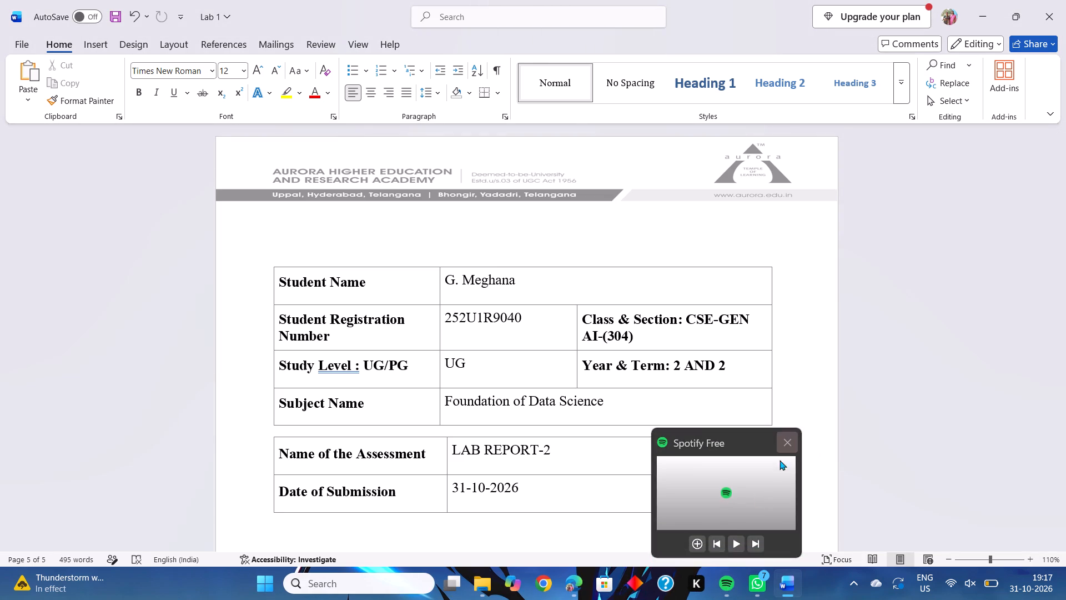
click(788, 445)
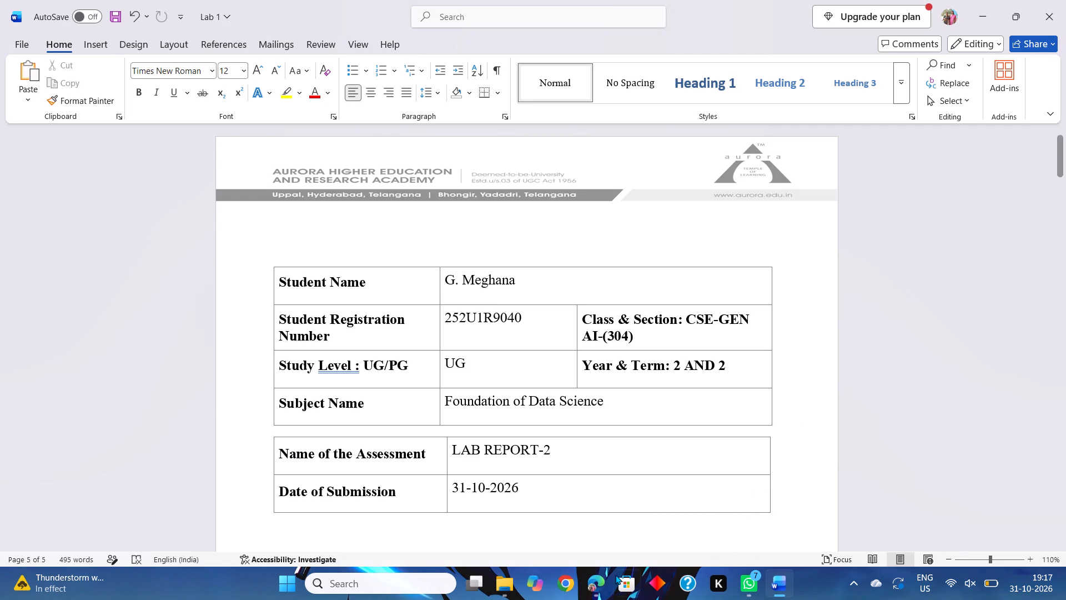
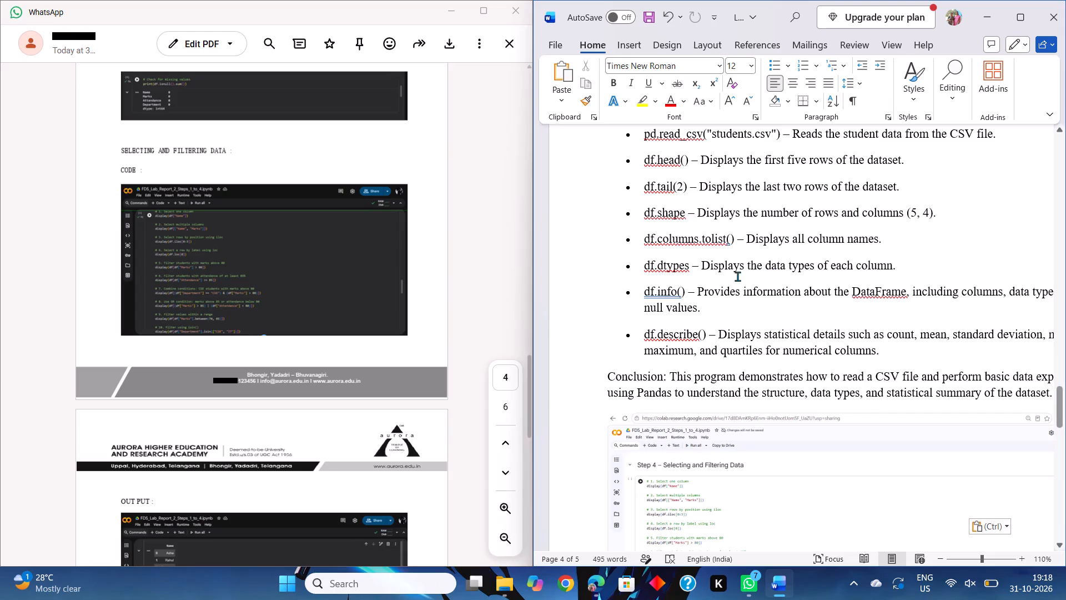
Add the heading "SELECTING AND FILTERING DATA" on a new line between the Step 3 conclusion and the Step 4 code screenshot.
click(628, 406)
click(1052, 393)
key(Return)
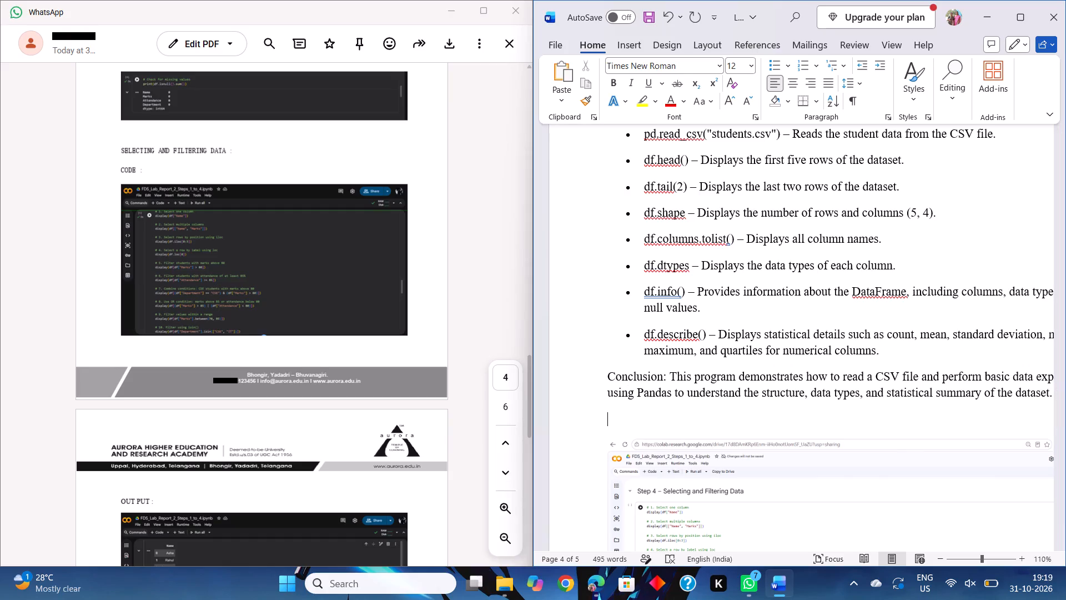
text(SE)
text(LECTING)
key(space)
text(AND)
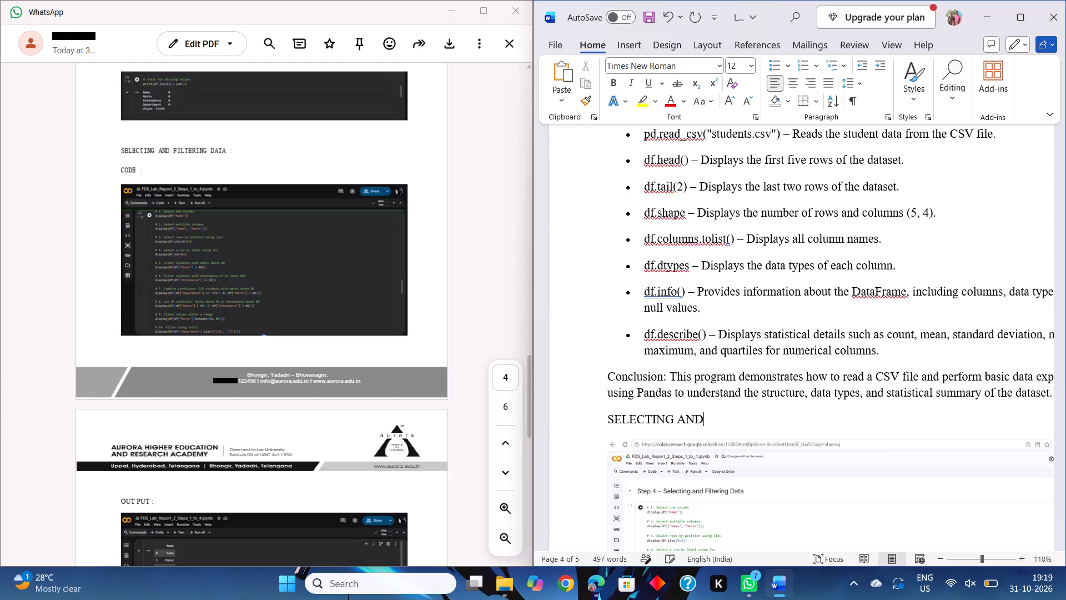
key(space)
text(FILTER)
text(ING)
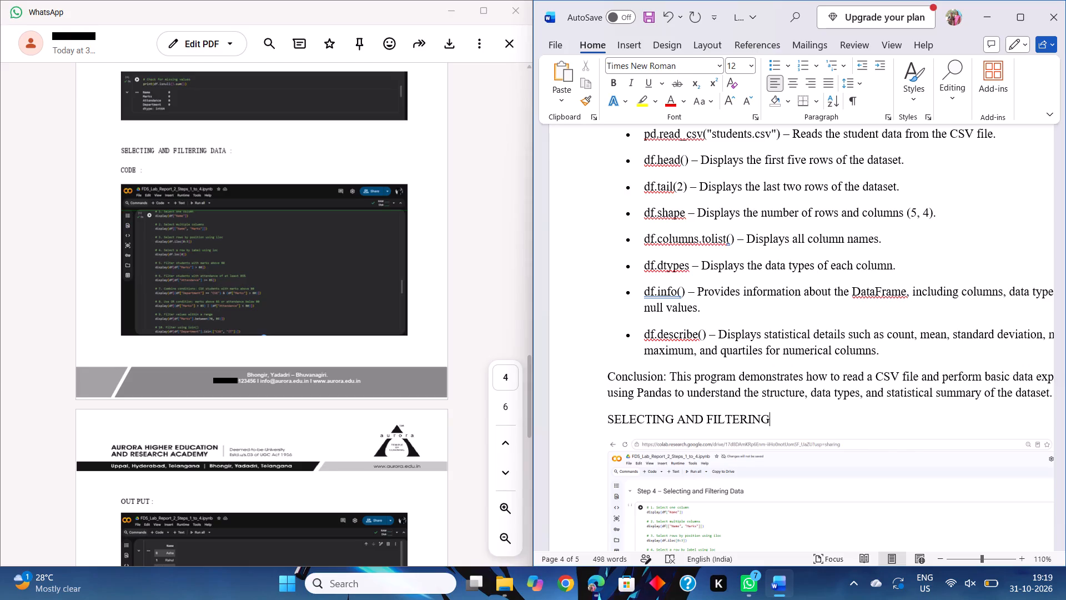
key(space)
text(DATA)
Look back through the Word report and the reference PDF for the section heading used above the Step 3 code.
scroll(867, 331, up, 1)
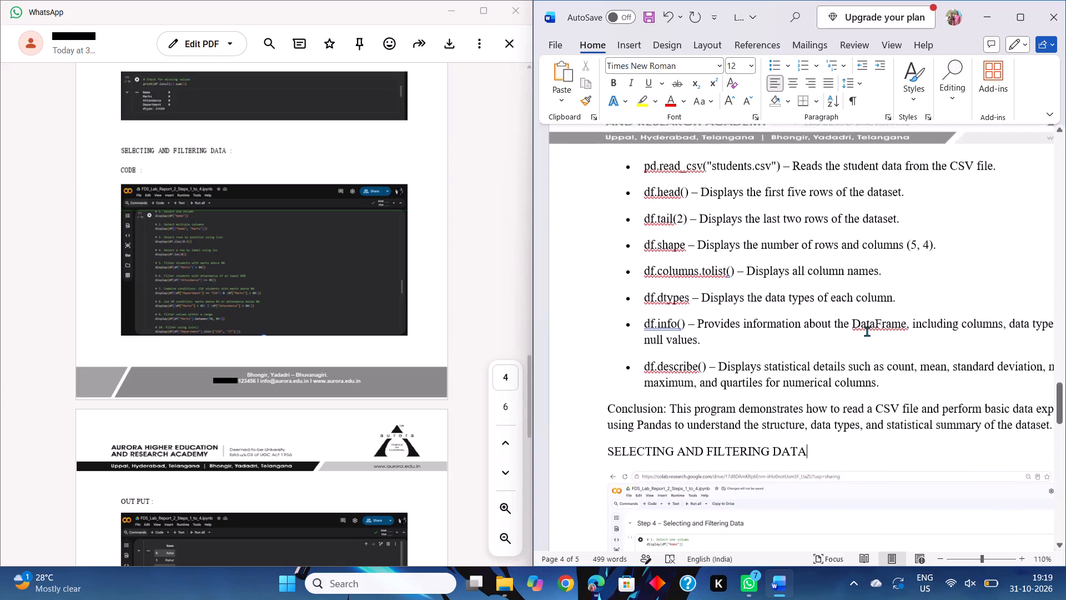
scroll(867, 331, up, 1)
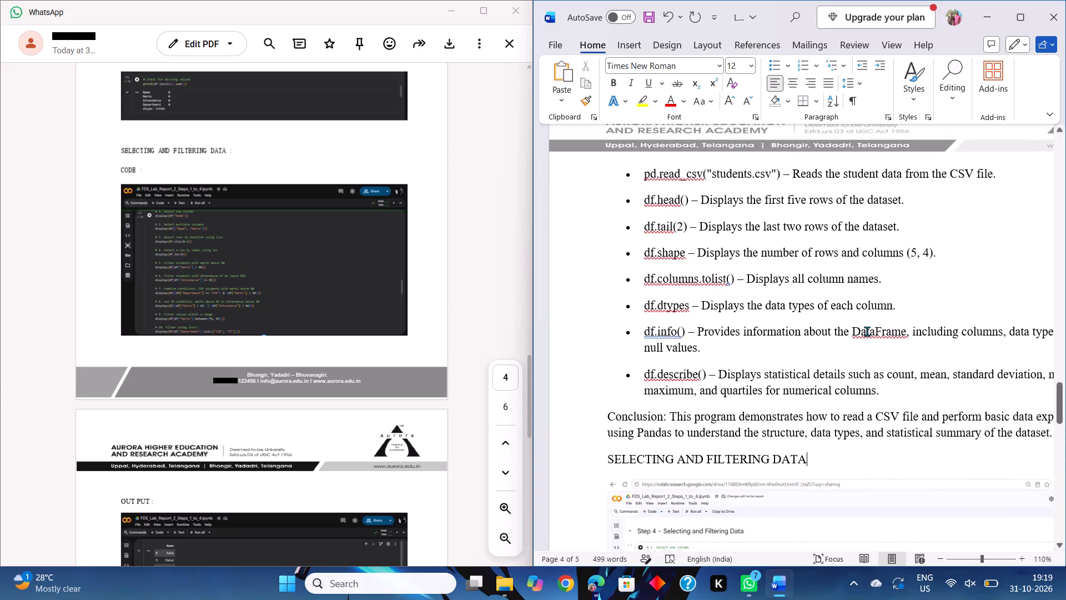
scroll(867, 331, up, 2)
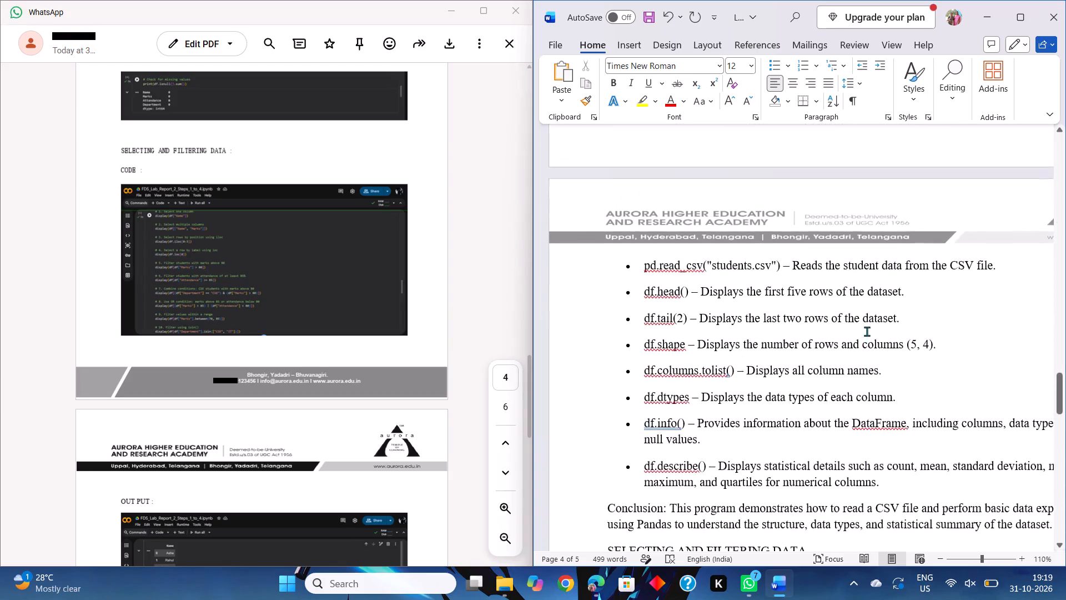
scroll(867, 331, up, 4)
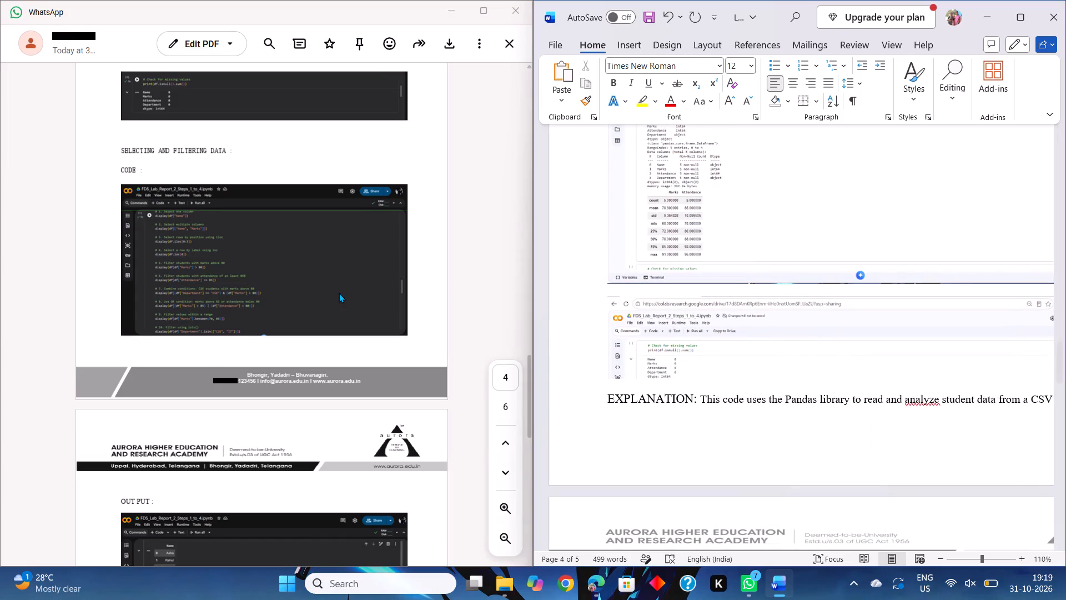
scroll(339, 293, up, 3)
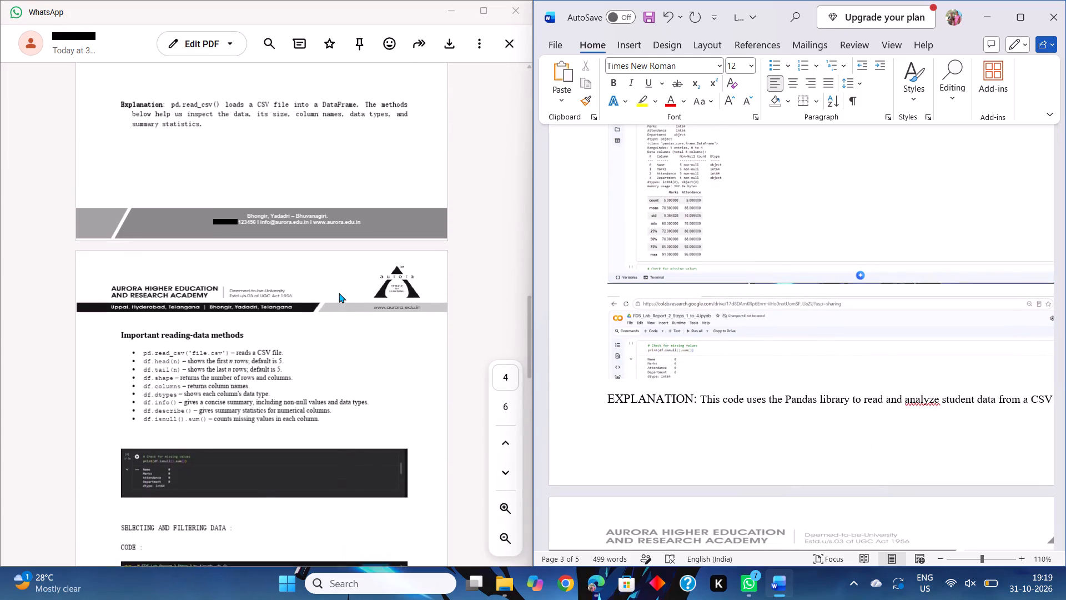
scroll(339, 293, up, 3)
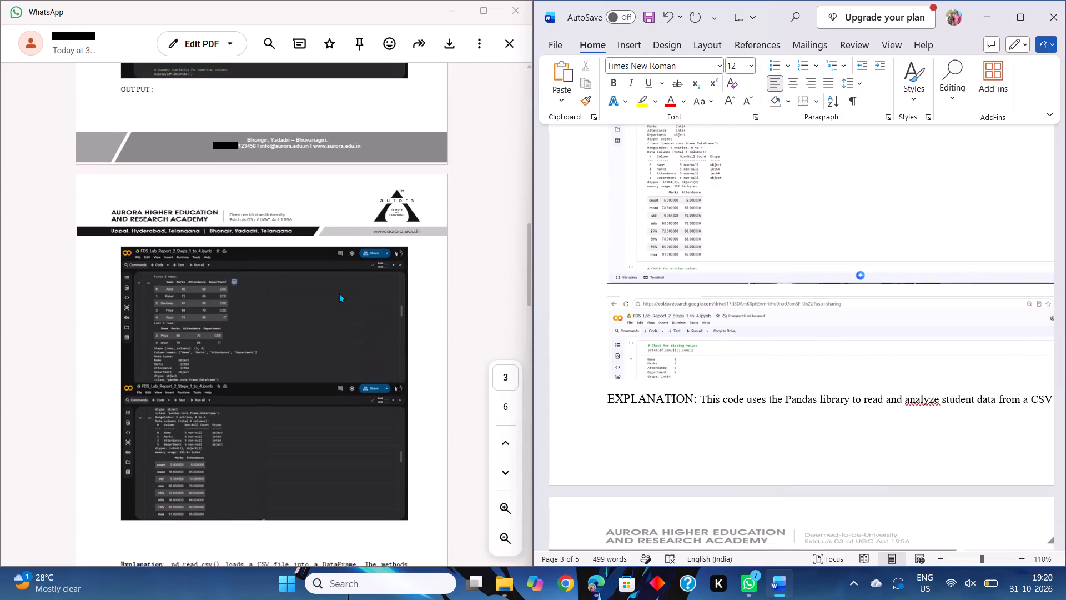
scroll(339, 293, up, 1)
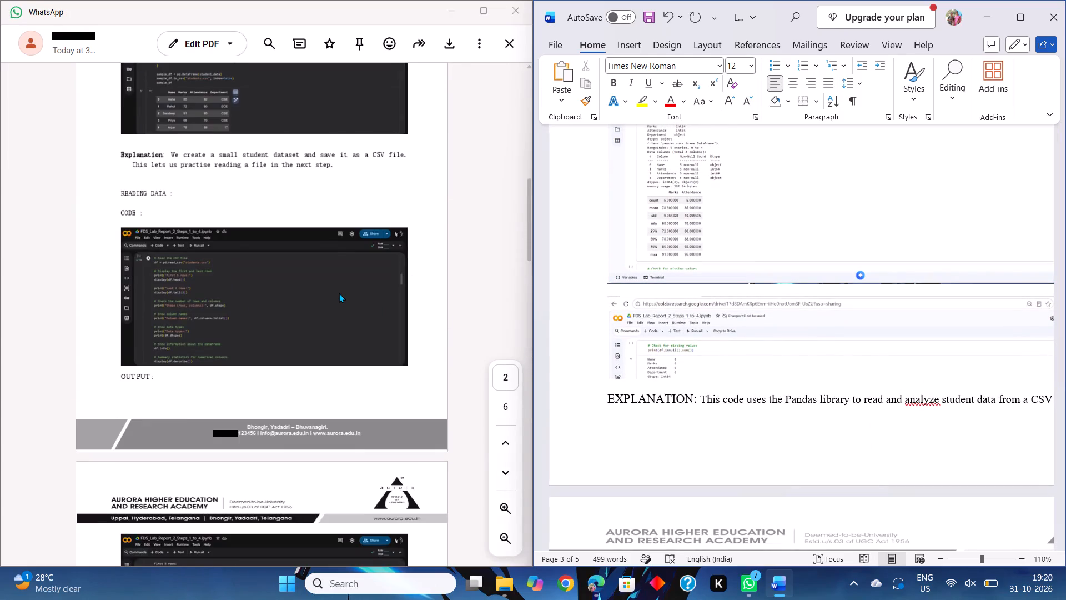
scroll(339, 293, down, 1)
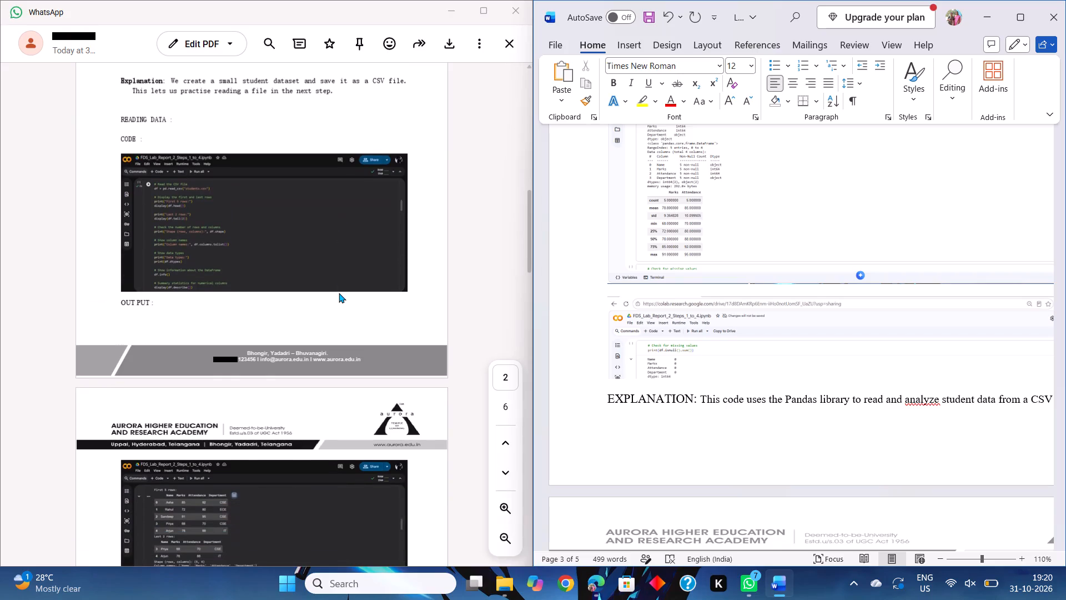
Add blank lines after the Step 2 conclusion in Word and enter the heading "READING DATA" directly above the Step 3 code screenshot.
scroll(670, 306, up, 2)
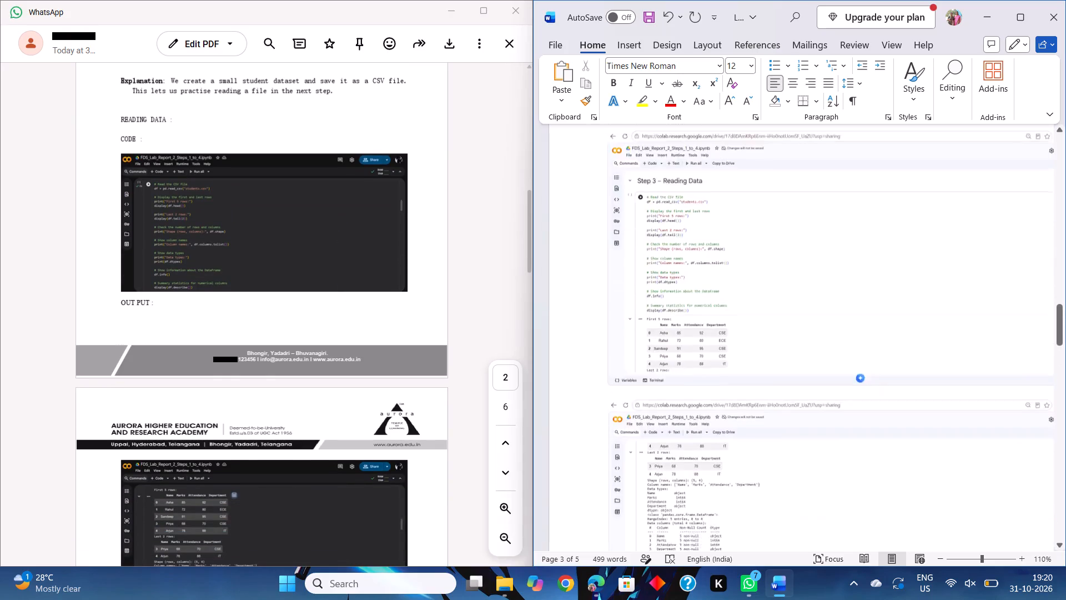
scroll(670, 306, up, 2)
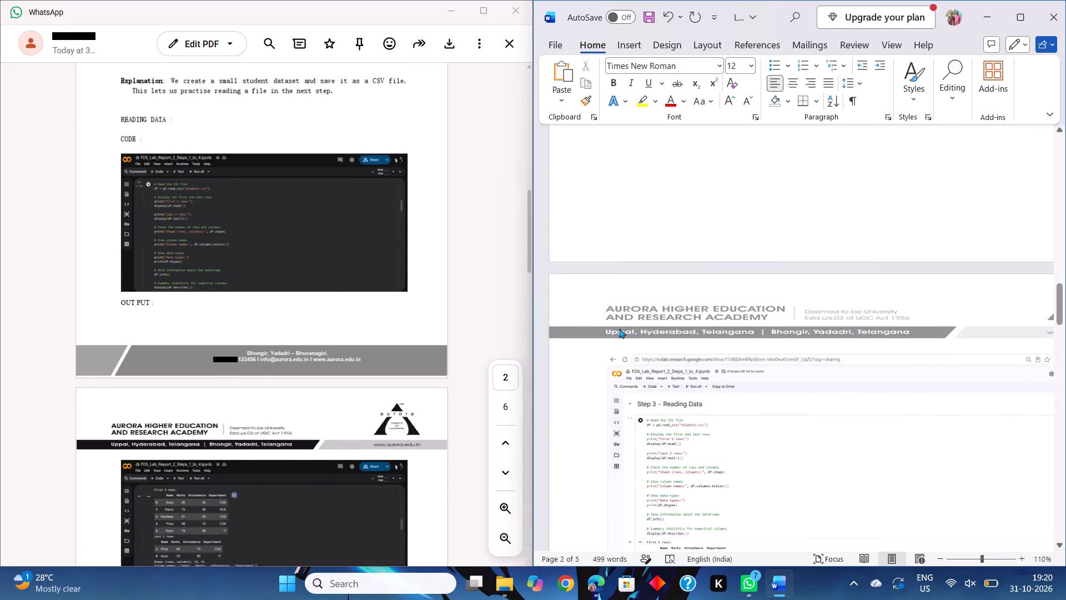
scroll(701, 359, up, 2)
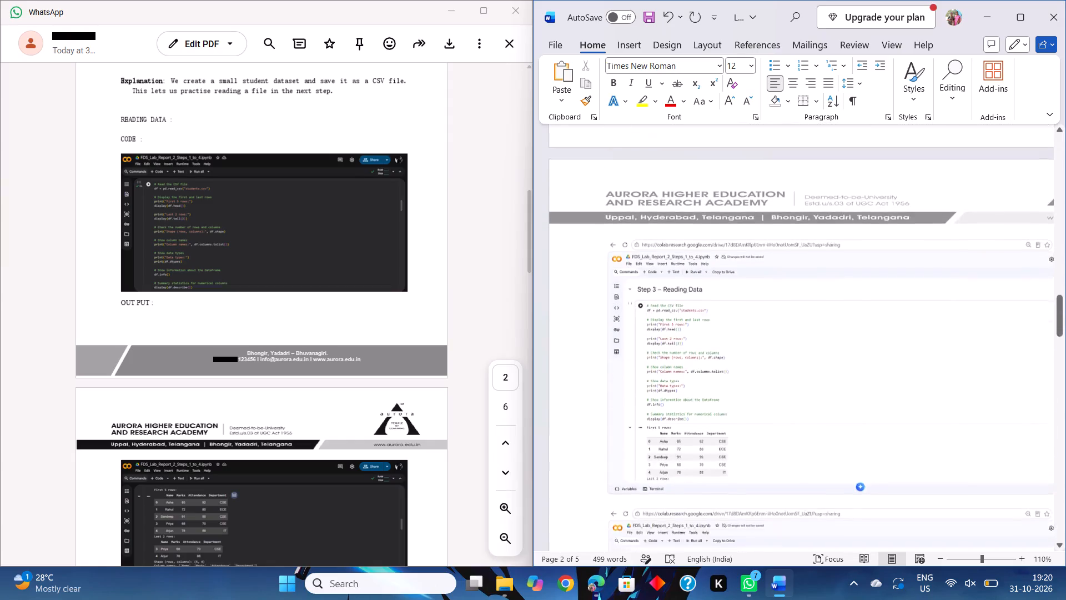
scroll(701, 359, up, 1)
scroll(853, 179, up, 1)
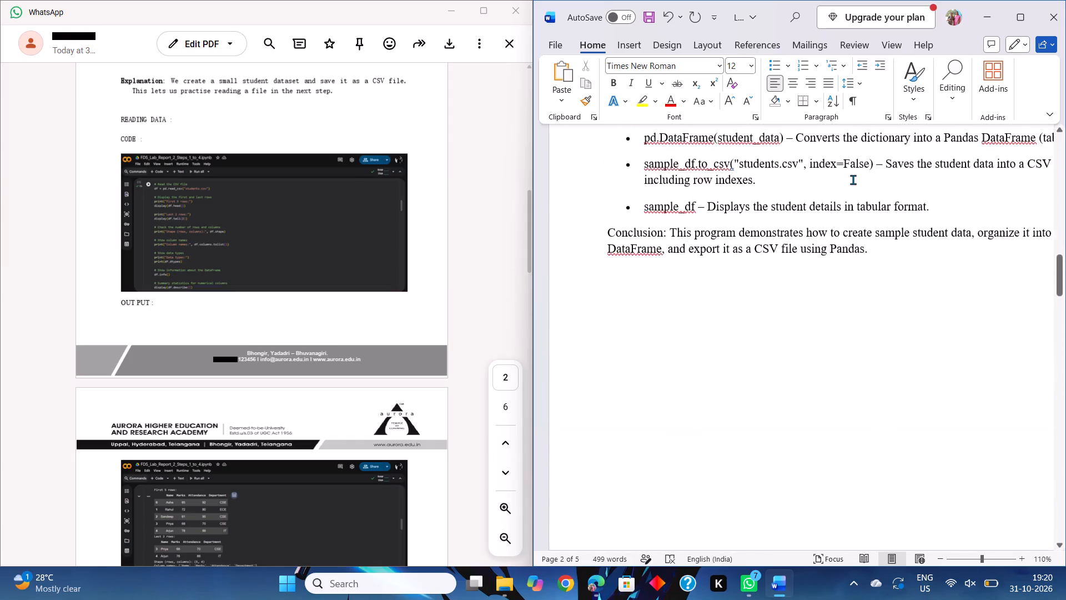
click(891, 251)
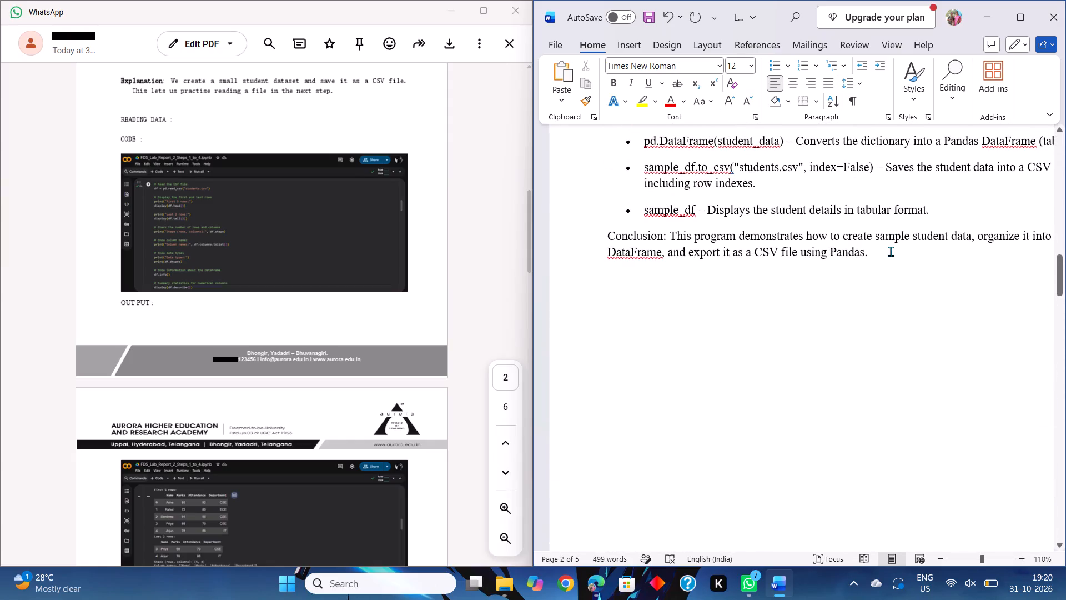
key(Return)
key(Return)
key(Return)
key(Return)
key(Return)
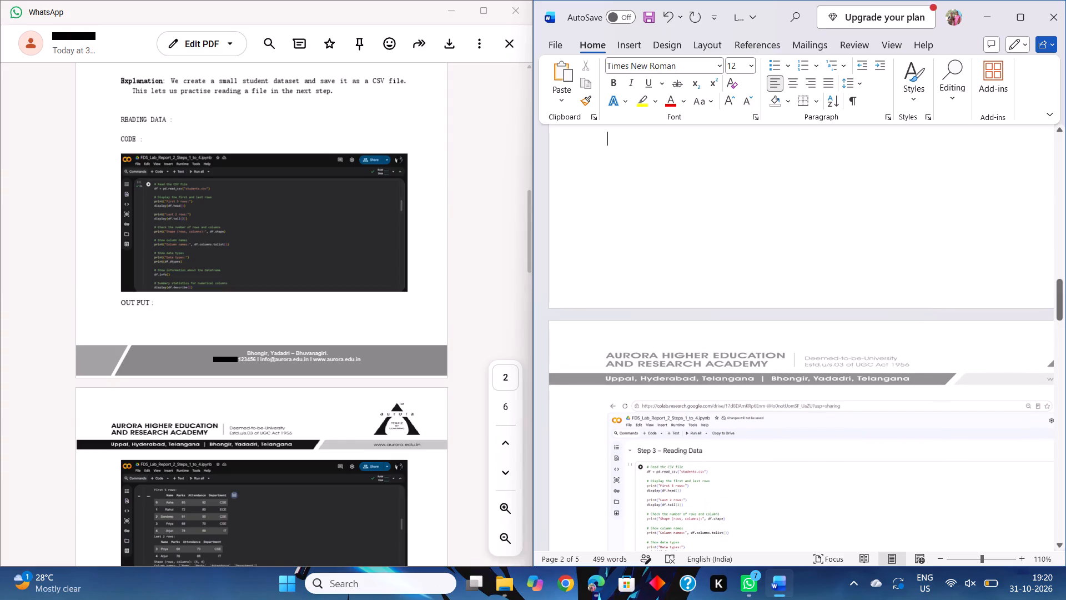
key(Return)
key(Return)
key(Return)
key(Return)
key(Return)
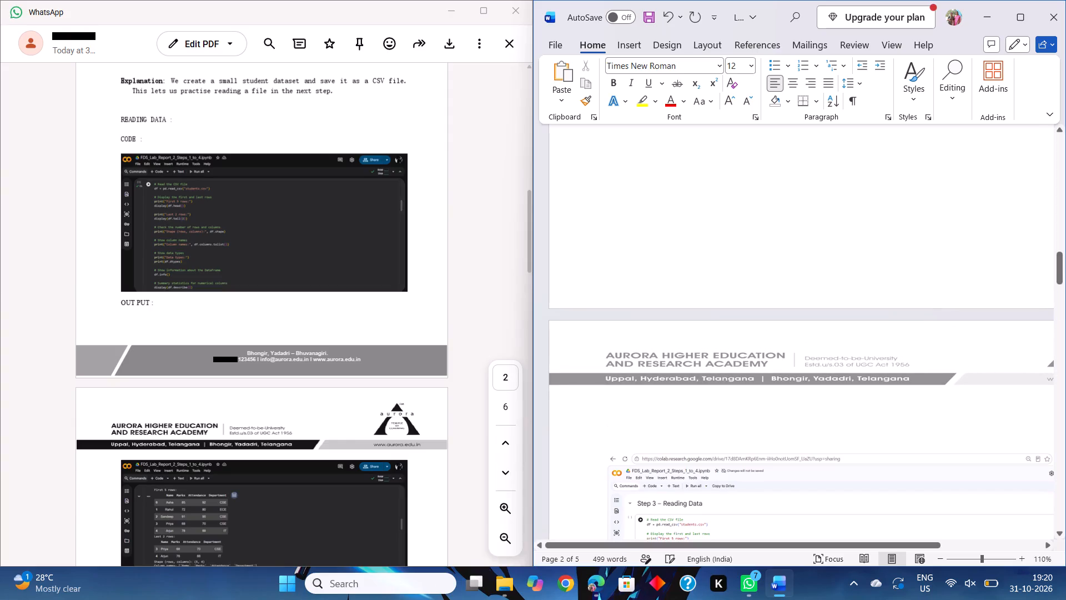
key(BackSpace)
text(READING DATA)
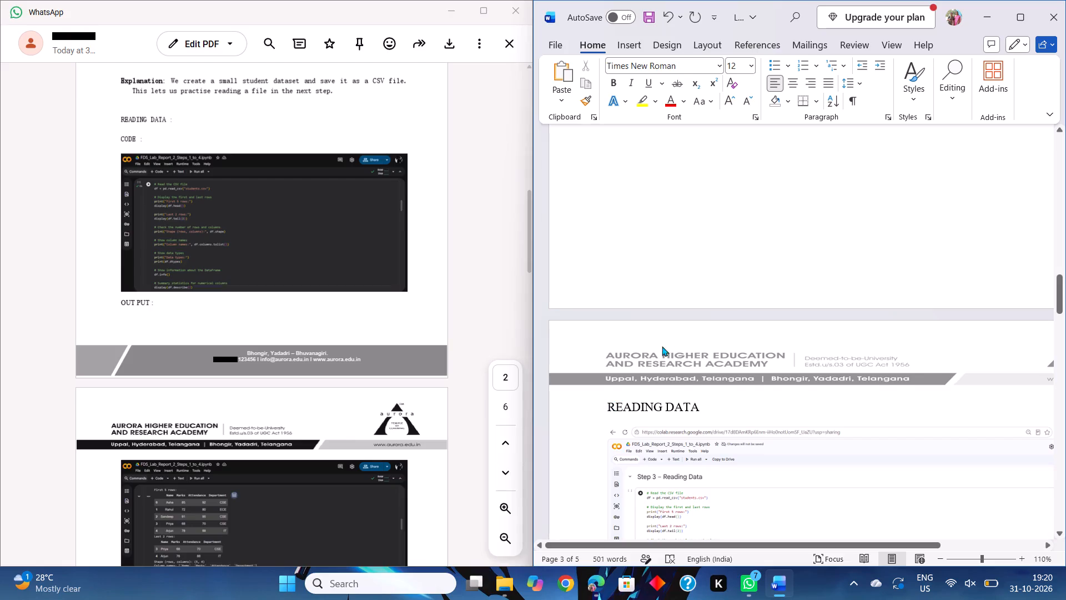
Add the heading "CREATING DATA" on a new line between the Step 1 conclusion and the Step 2 code screenshot in Word.
scroll(667, 337, up, 2)
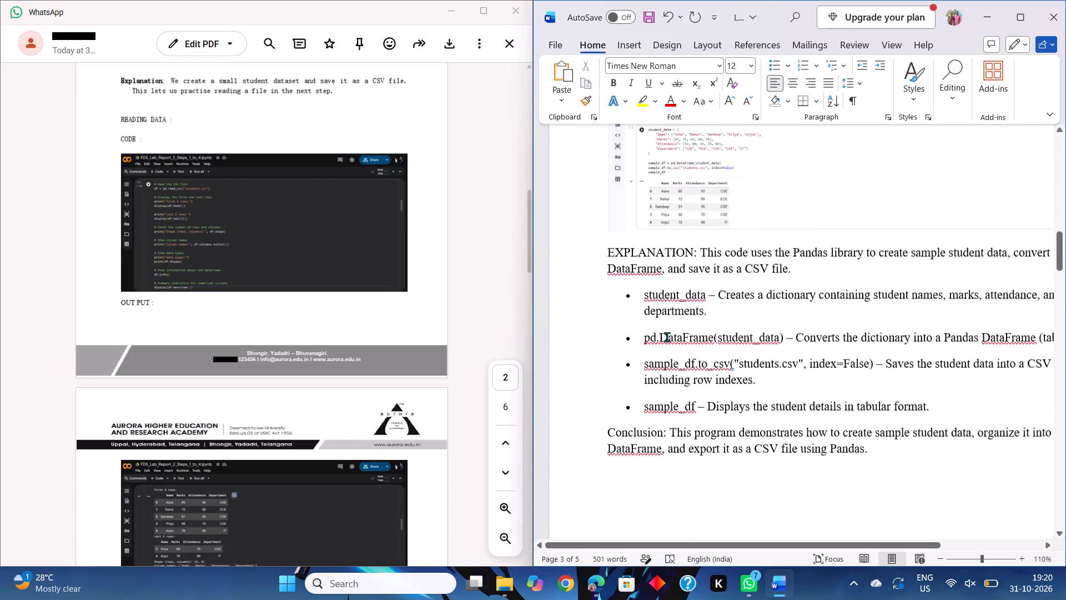
scroll(667, 337, up, 1)
scroll(358, 324, up, 1)
scroll(671, 304, up, 2)
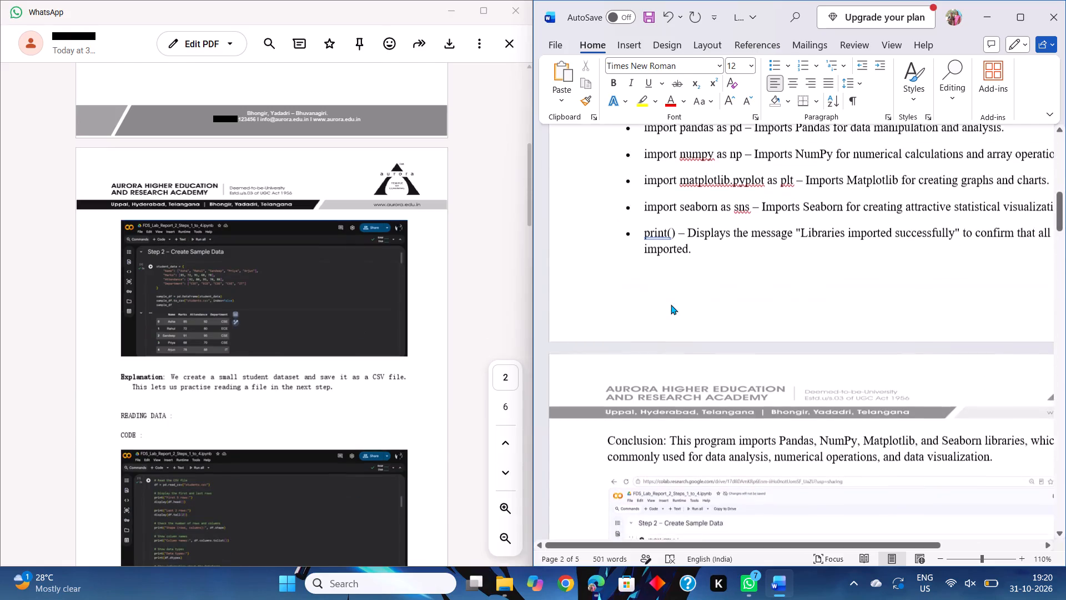
scroll(671, 304, down, 1)
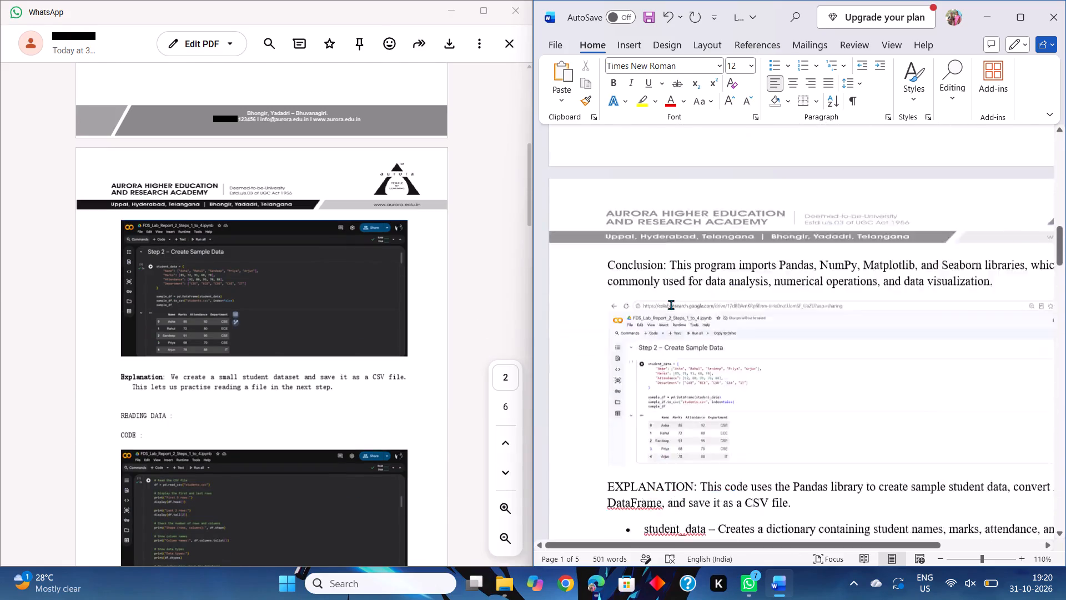
scroll(671, 304, down, 1)
scroll(671, 304, up, 2)
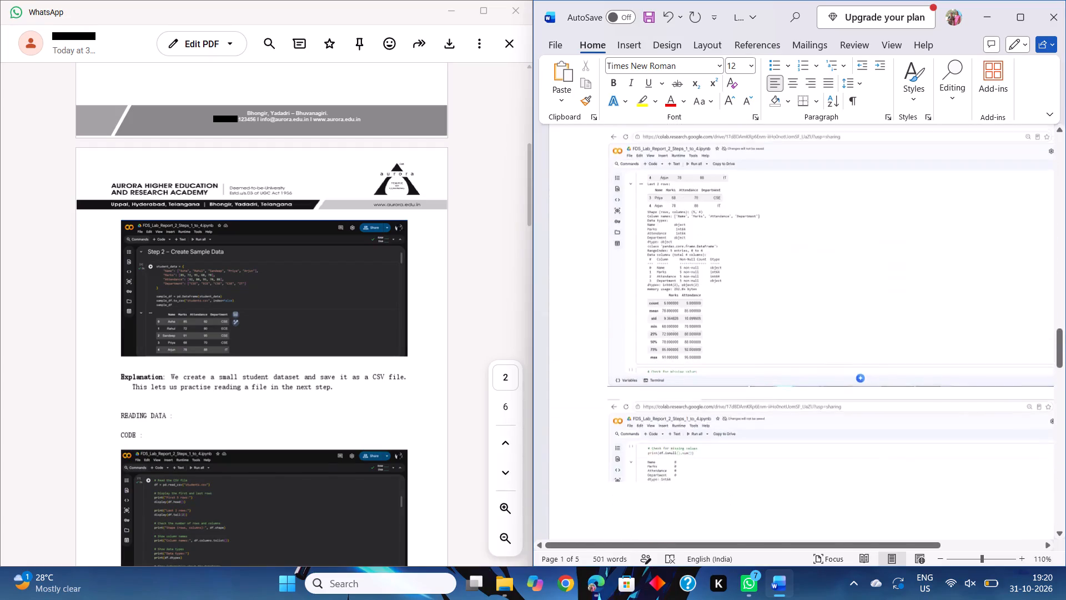
scroll(671, 304, up, 3)
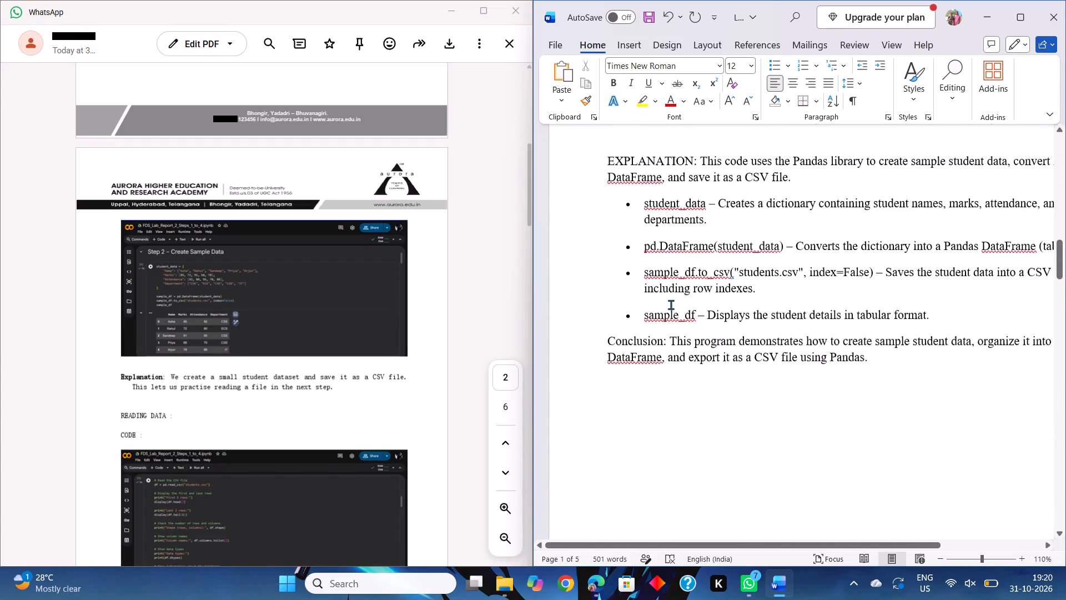
scroll(671, 304, up, 3)
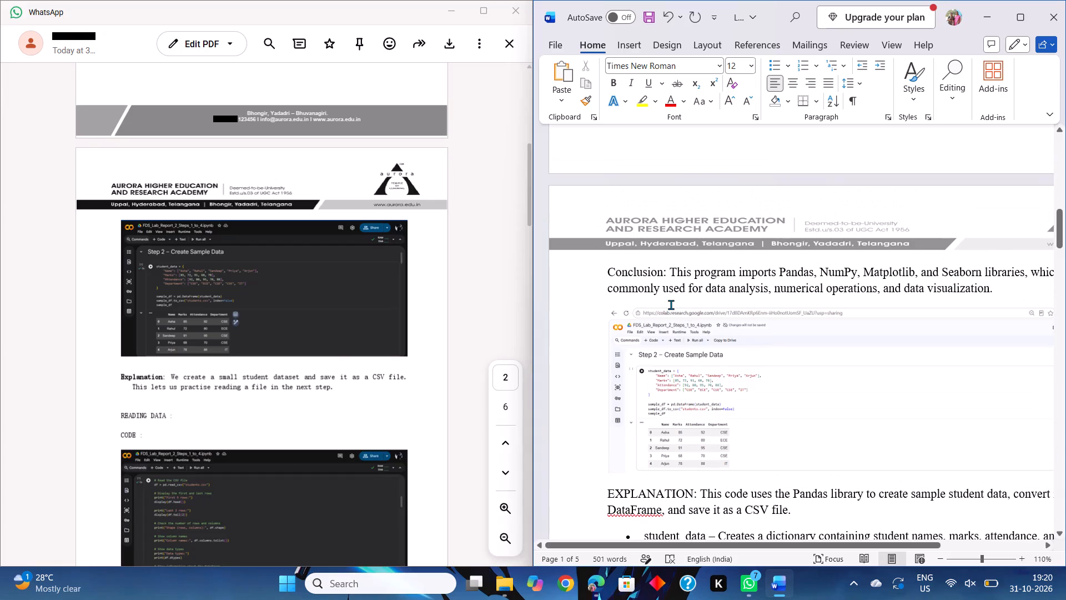
click(1002, 291)
key(Return)
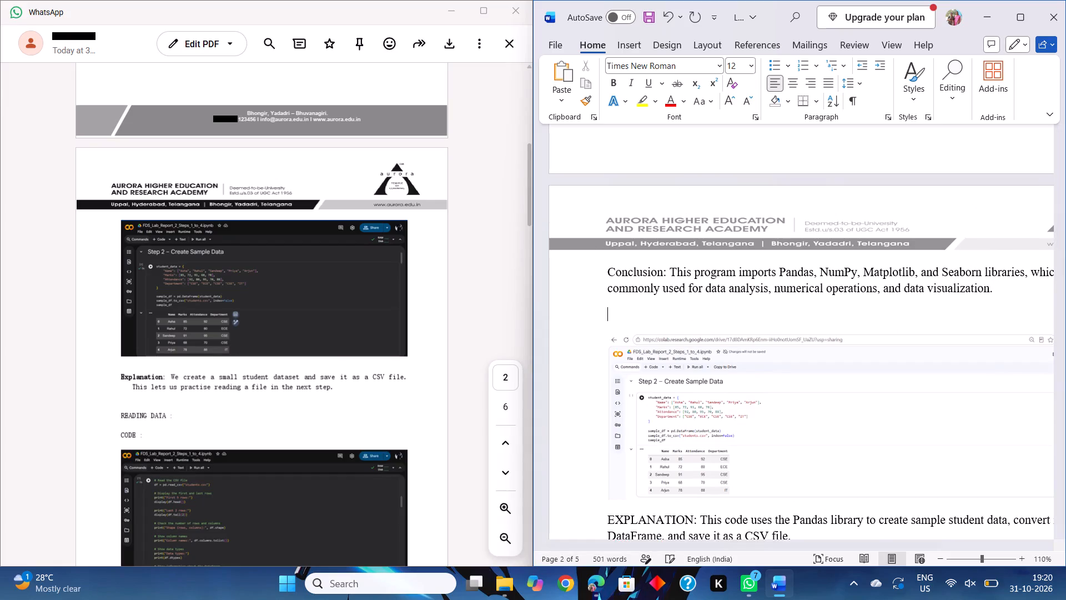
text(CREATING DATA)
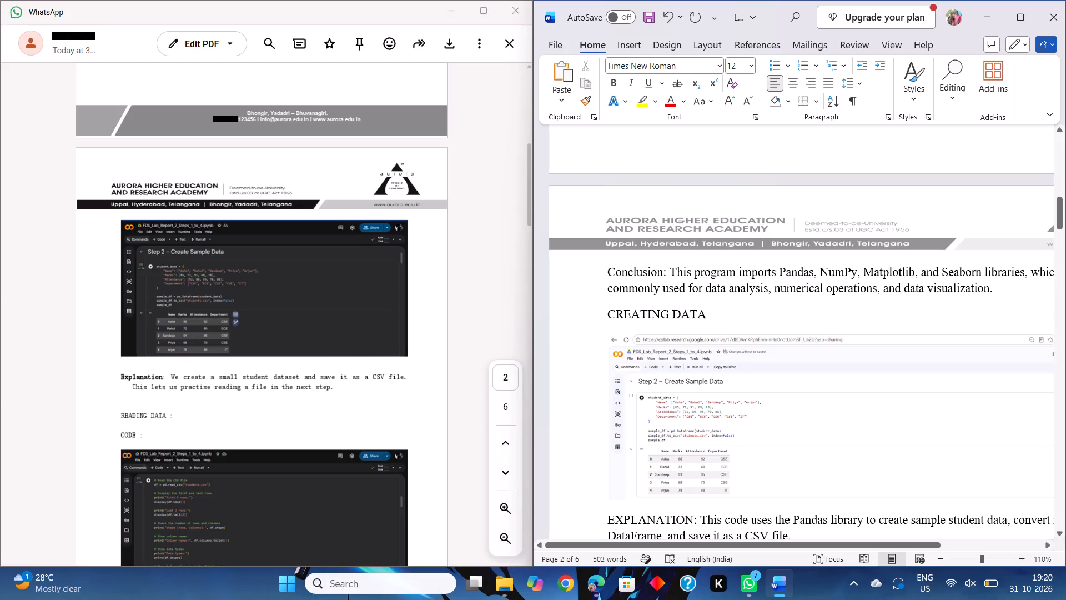
Delete the empty centred line between the Date of Submission table and the Step 1 import-libraries screenshot.
scroll(911, 326, up, 2)
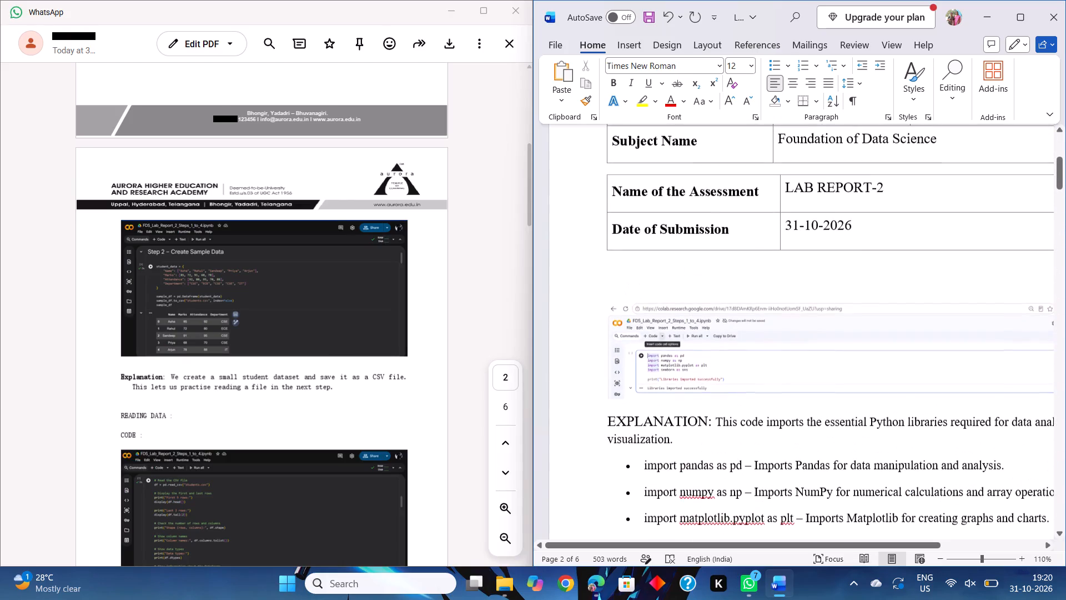
click(700, 269)
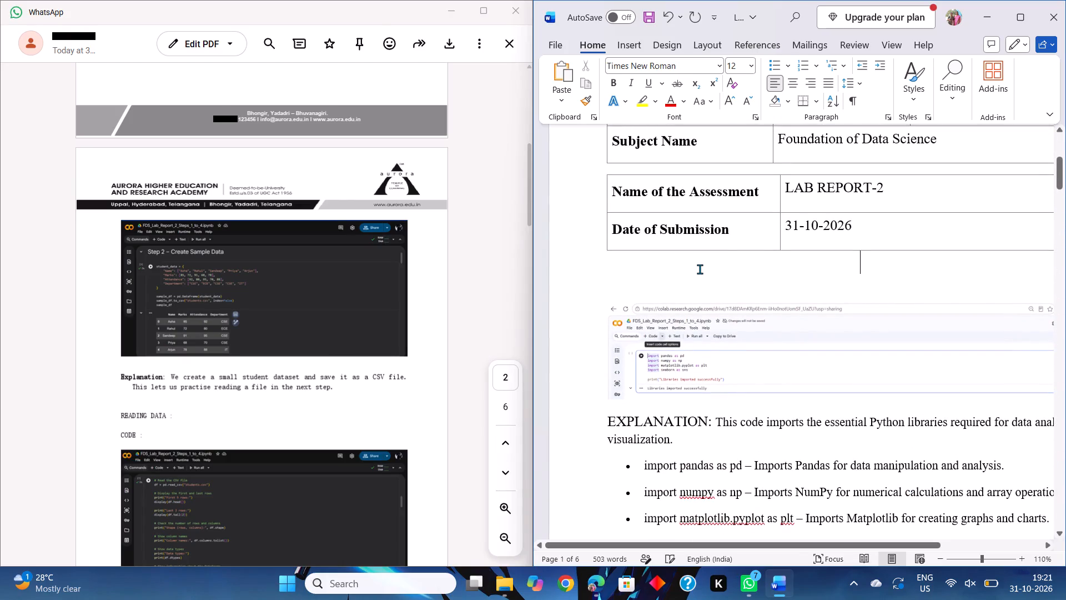
key(BackSpace)
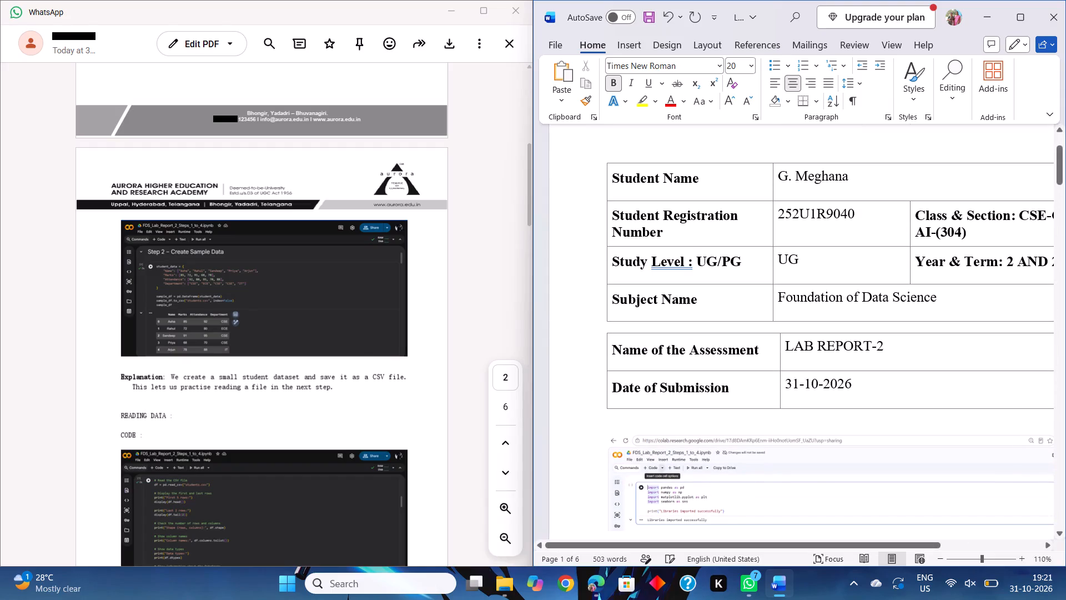
Insert one new blank line directly above the Step 1 import-libraries screenshot, below the Date of Submission table.
scroll(752, 422, down, 1)
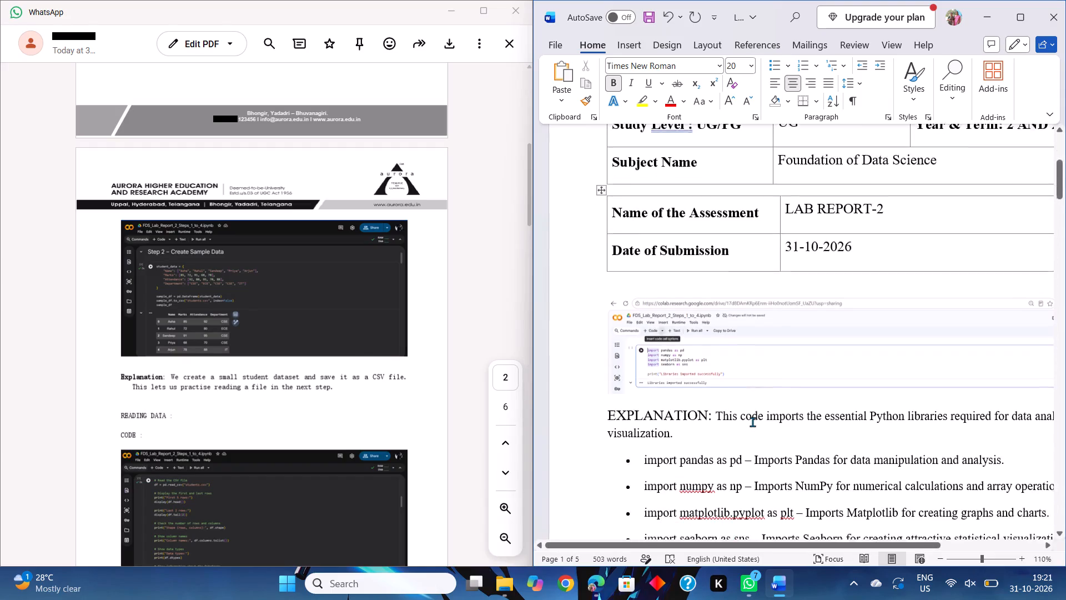
scroll(752, 422, down, 1)
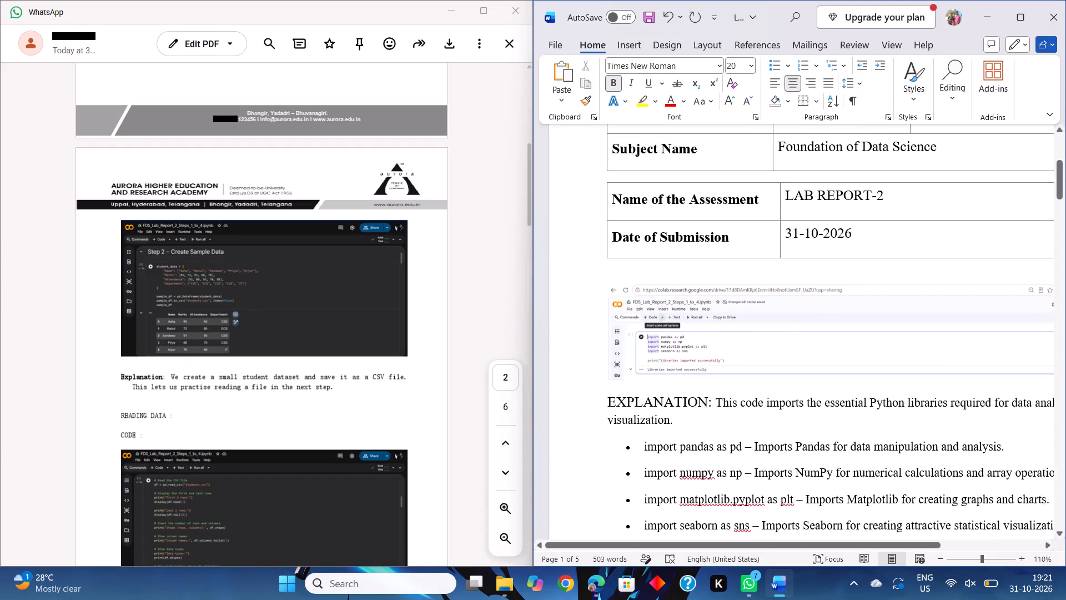
click(605, 281)
key(Return)
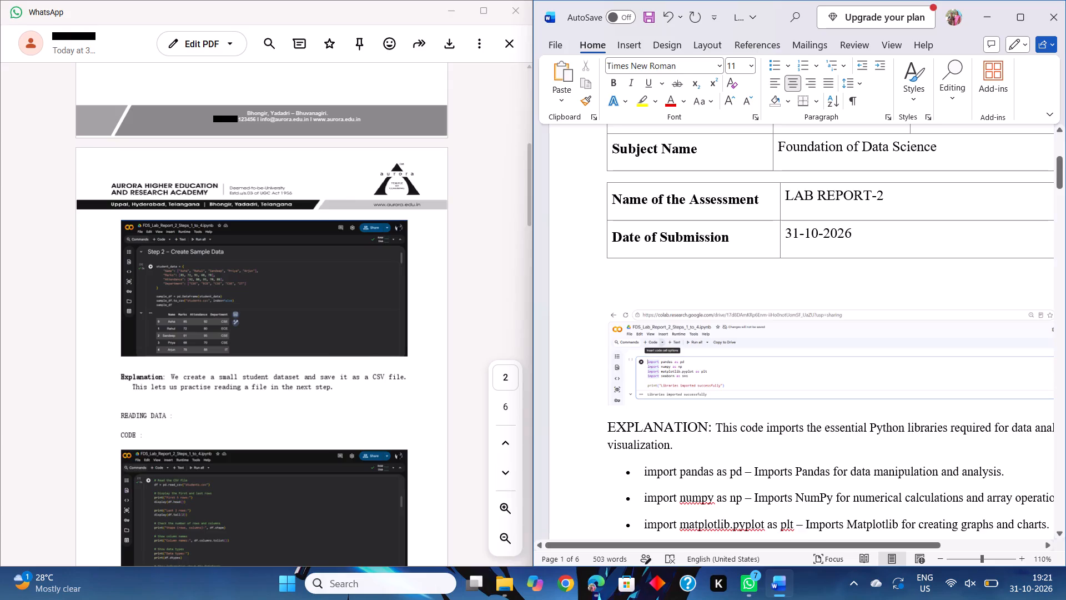
key(Return)
key(BackSpace)
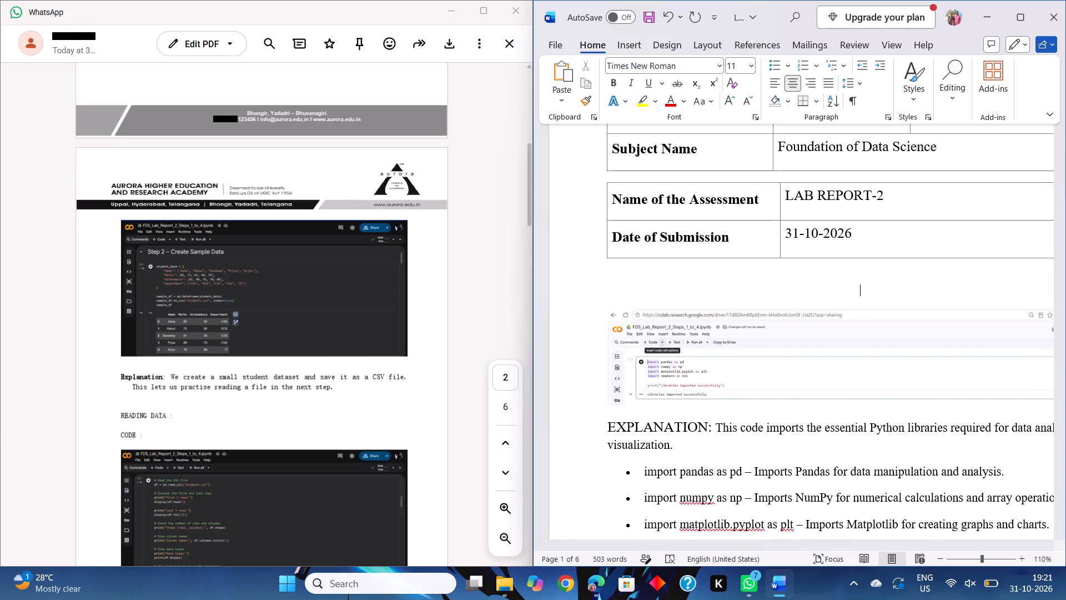
Add the left-aligned heading "IMPORT DATA" on the blank line above the Step 1 import-libraries screenshot.
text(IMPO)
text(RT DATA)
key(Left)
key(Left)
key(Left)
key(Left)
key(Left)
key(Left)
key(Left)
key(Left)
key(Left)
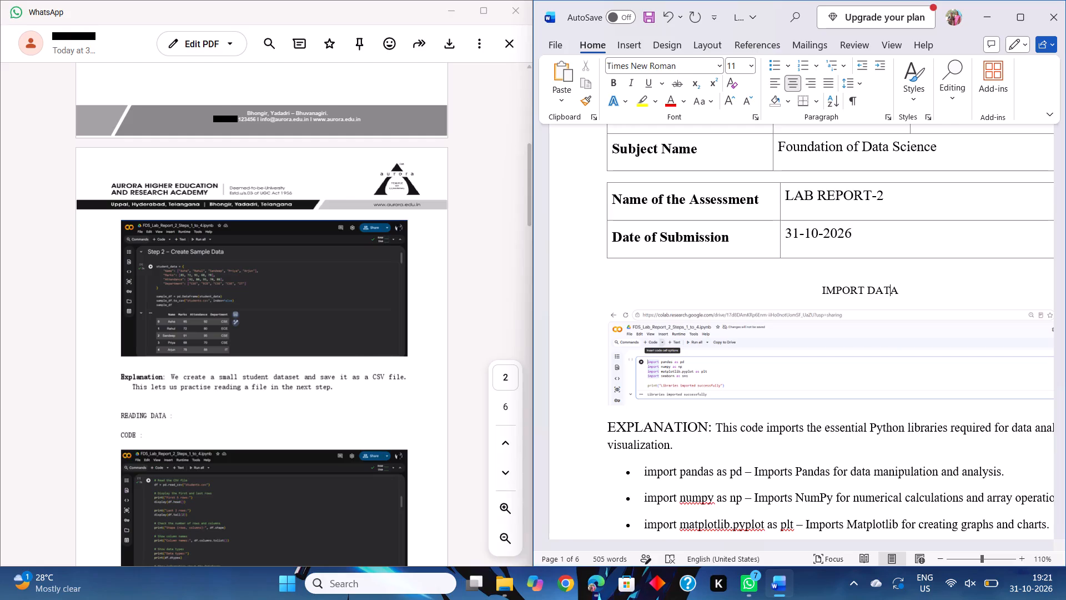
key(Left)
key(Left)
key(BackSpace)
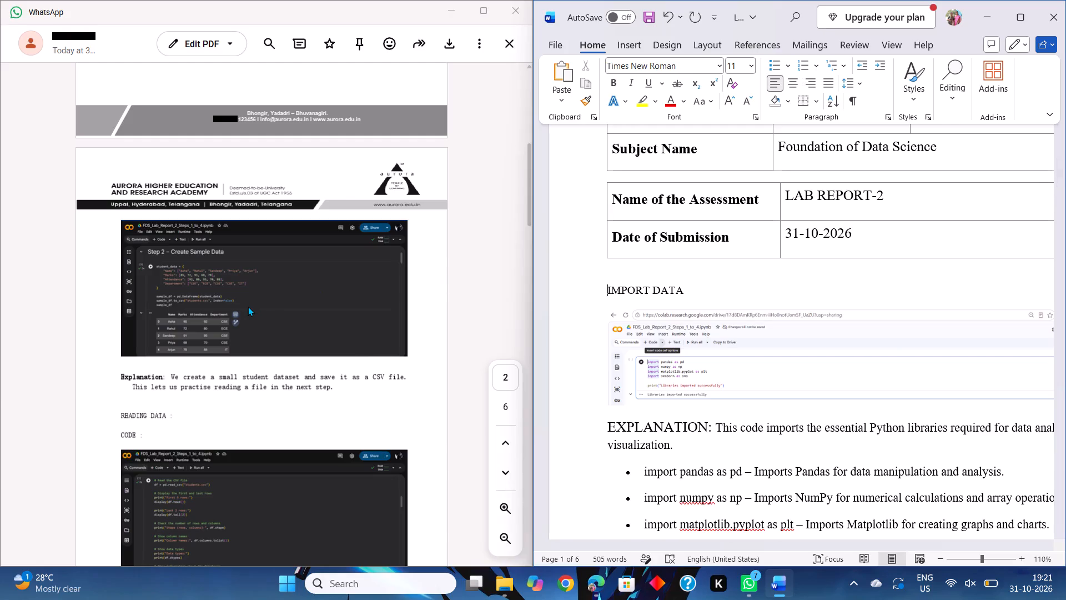
scroll(248, 306, up, 2)
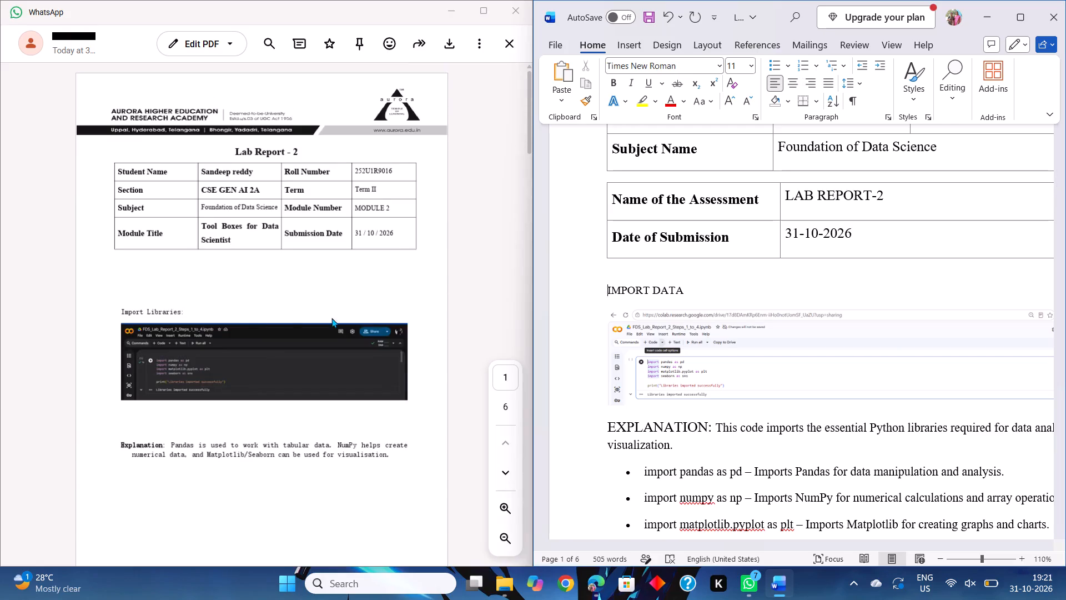
click(689, 289)
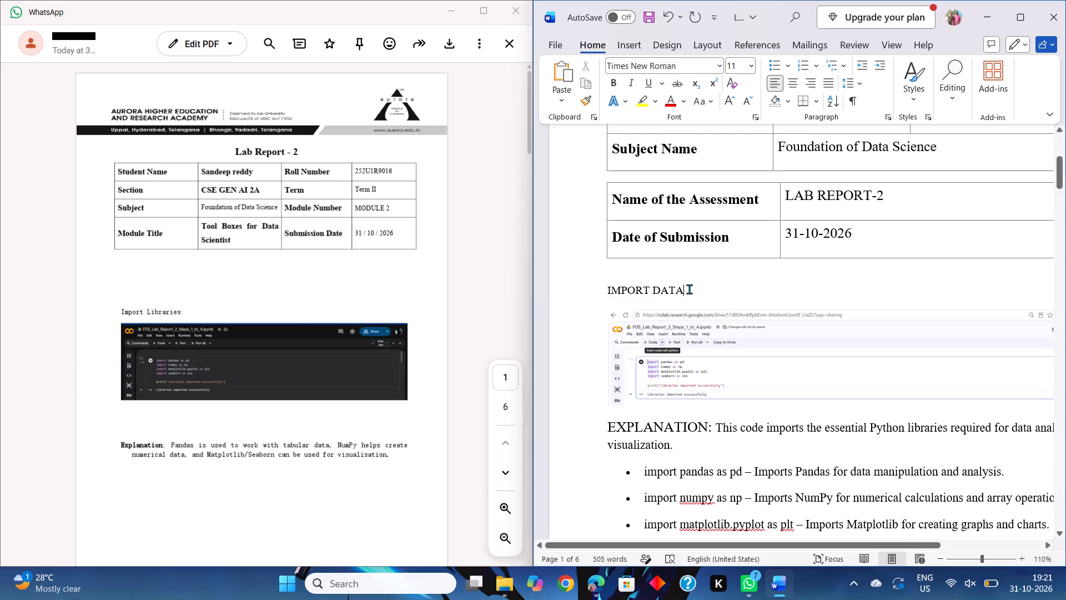
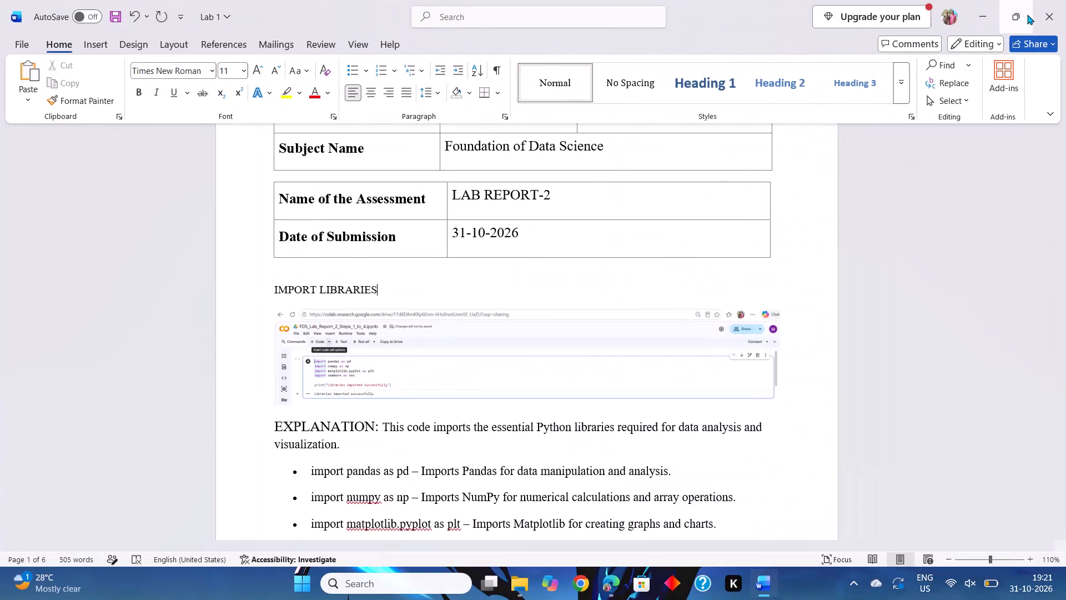
Review the whole report from the student details table through to the last page, checking layout and headings.
scroll(509, 273, up, 7)
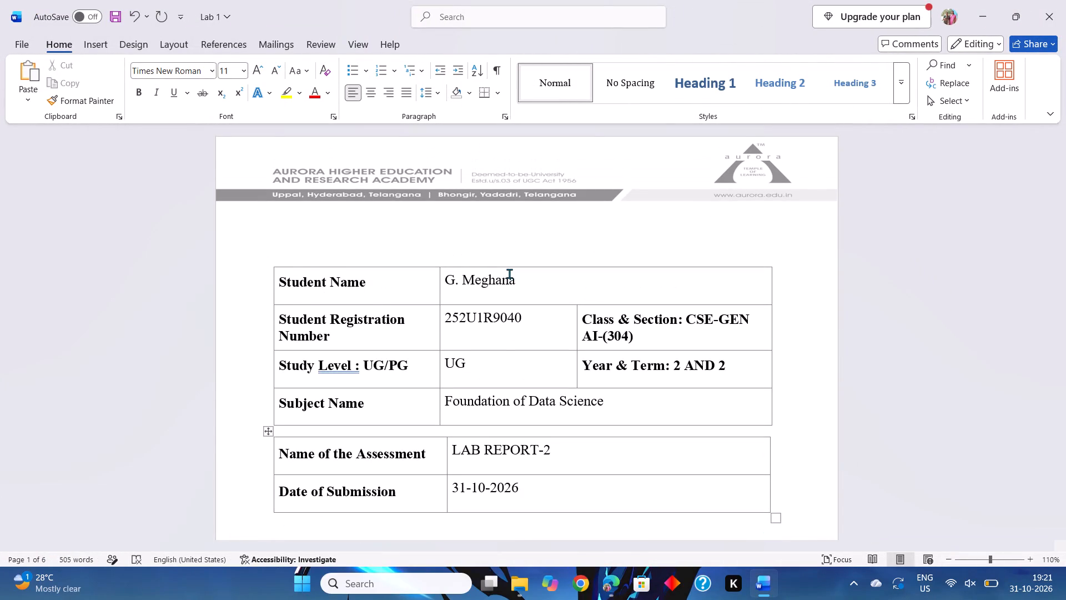
scroll(499, 365, down, 1)
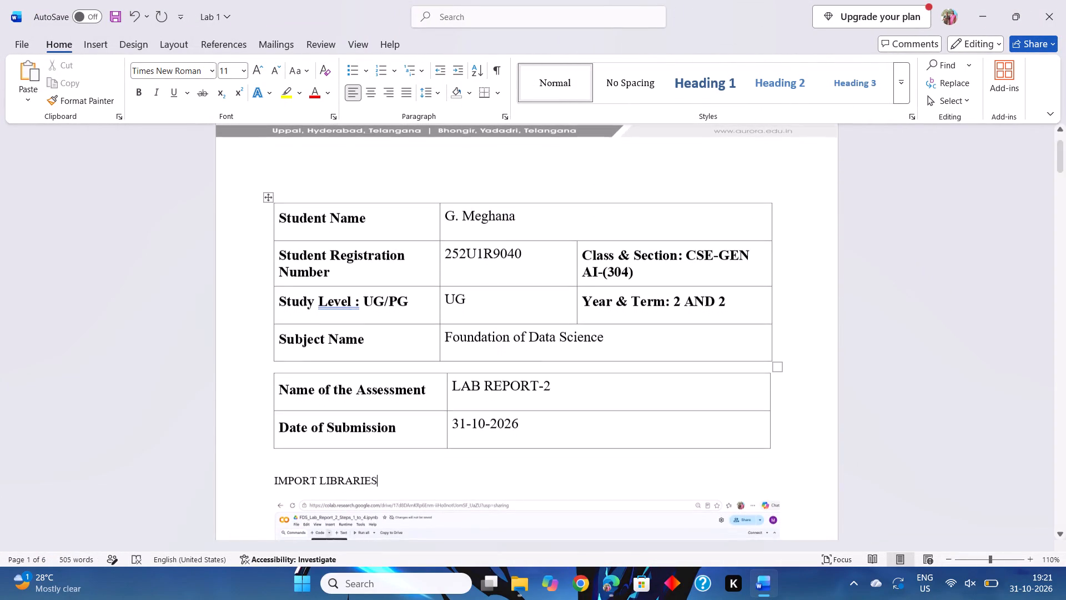
scroll(499, 365, down, 2)
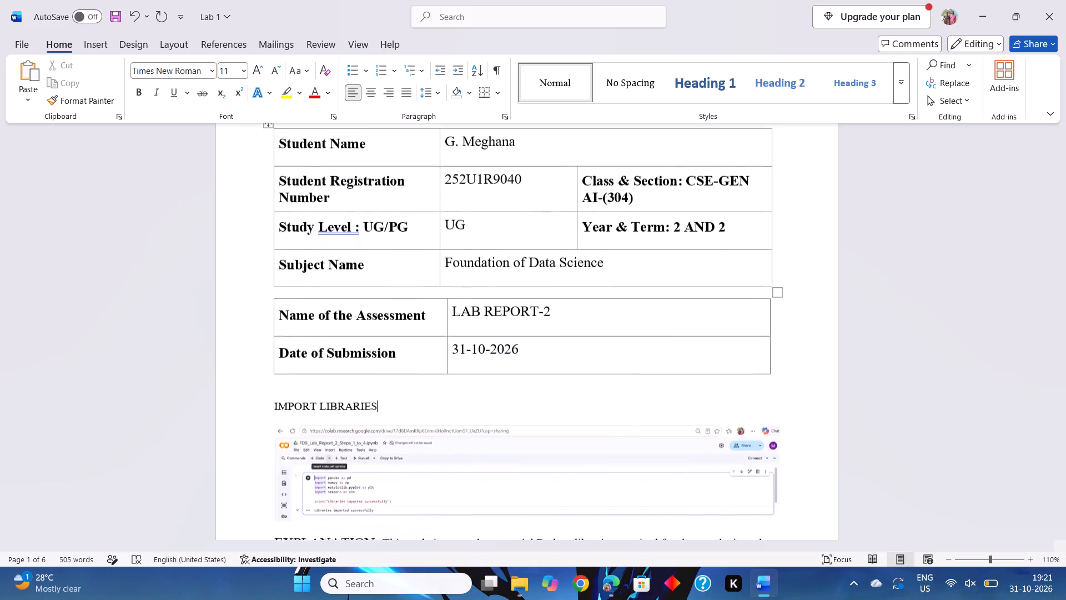
scroll(499, 365, down, 9)
scroll(499, 365, down, 20)
scroll(499, 365, down, 10)
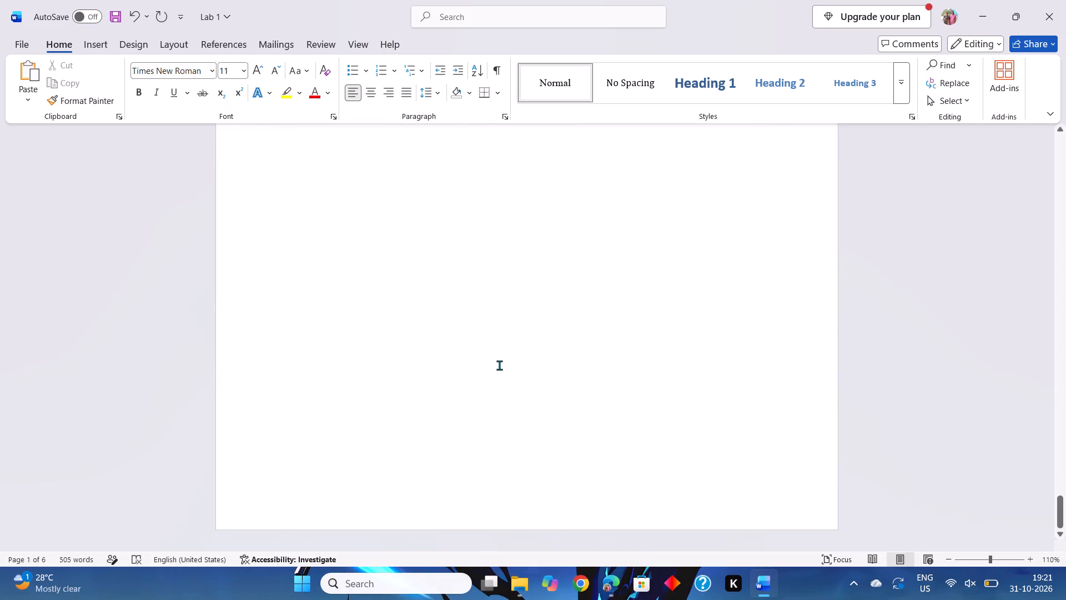
scroll(499, 365, up, 8)
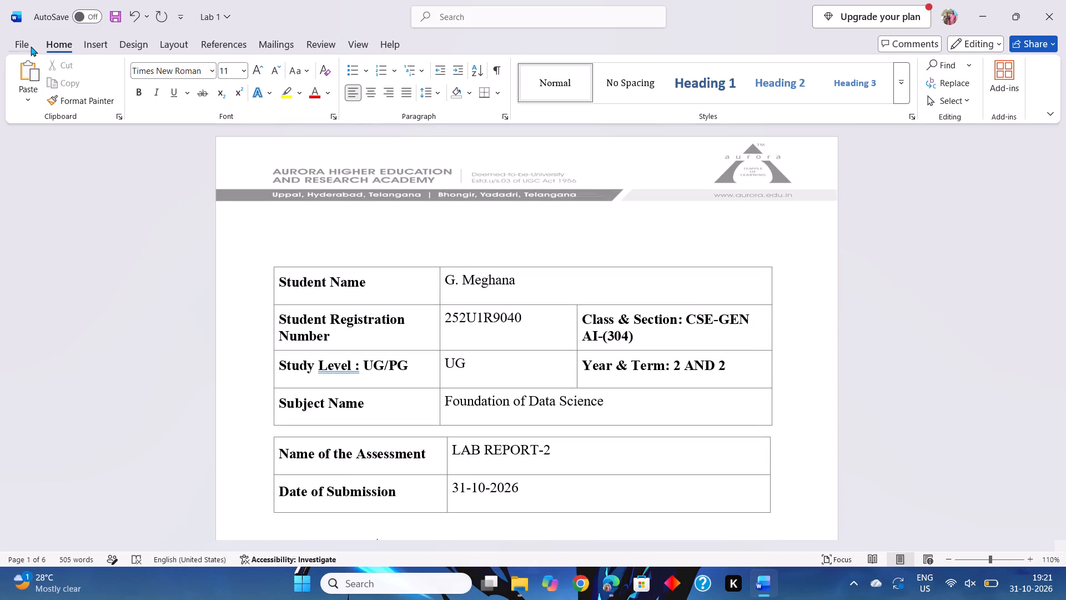
Start saving the lab report as a separate file, browsing to the FDS folder on the Desktop.
click(16, 46)
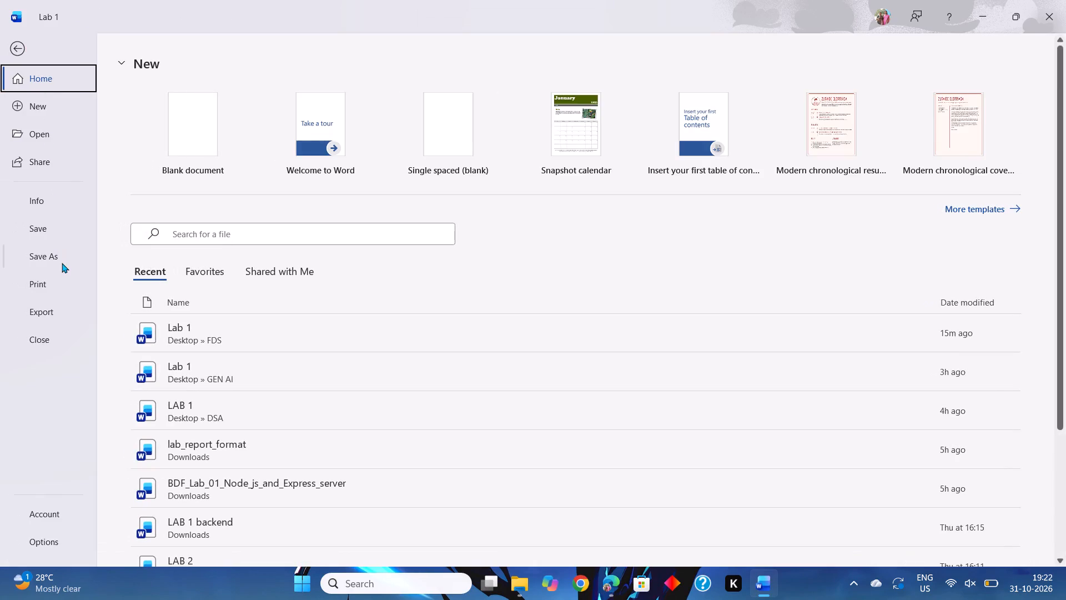
click(62, 263)
click(164, 376)
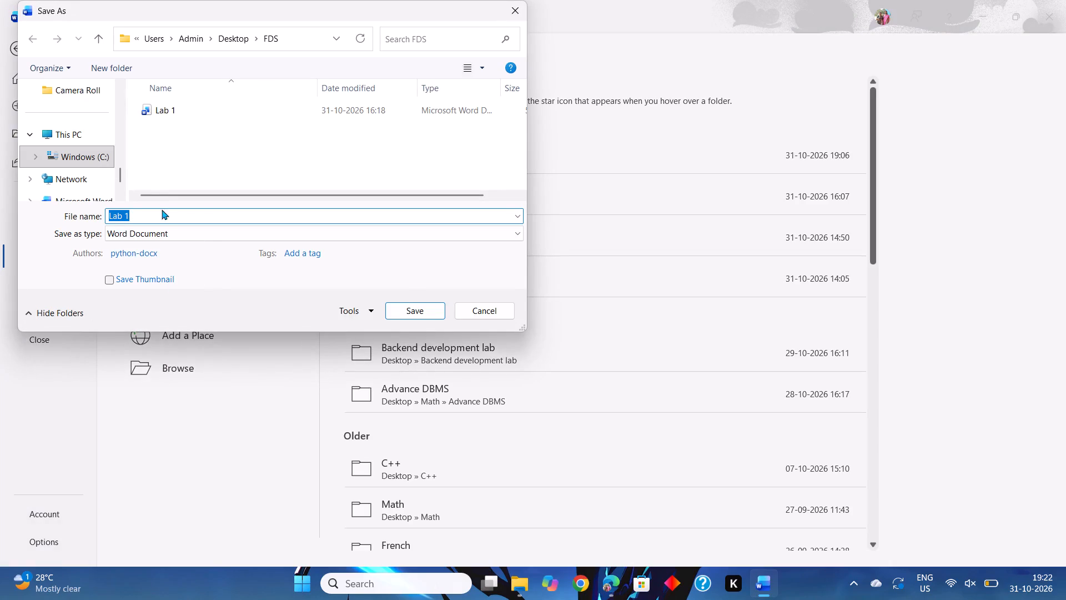
Save the report as a Word document named Lab 2 in the FDS folder.
click(158, 217)
key(BackSpace)
key(2)
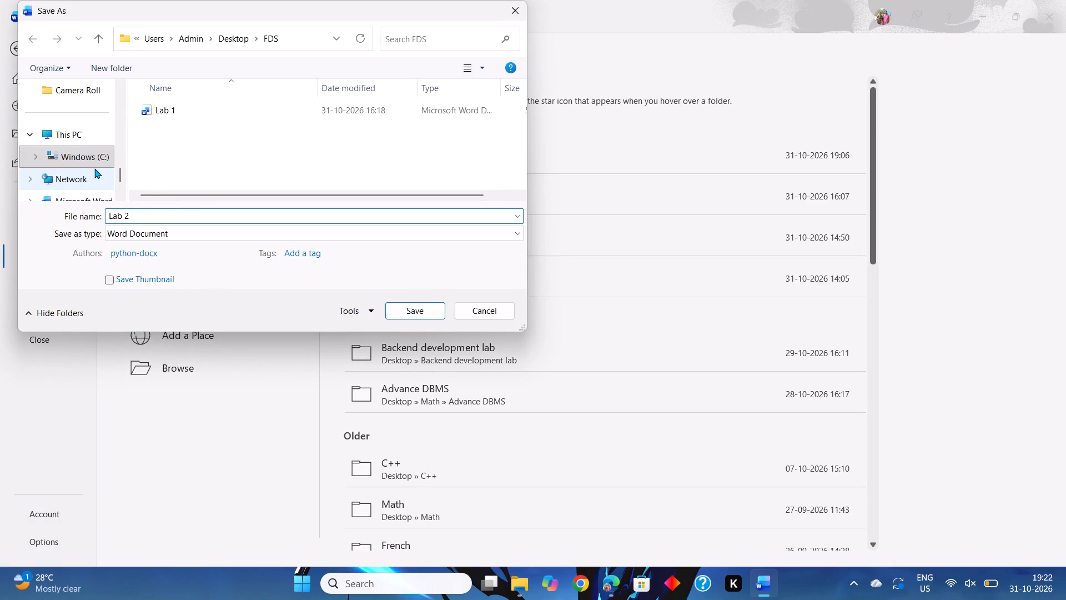
scroll(94, 168, up, 1)
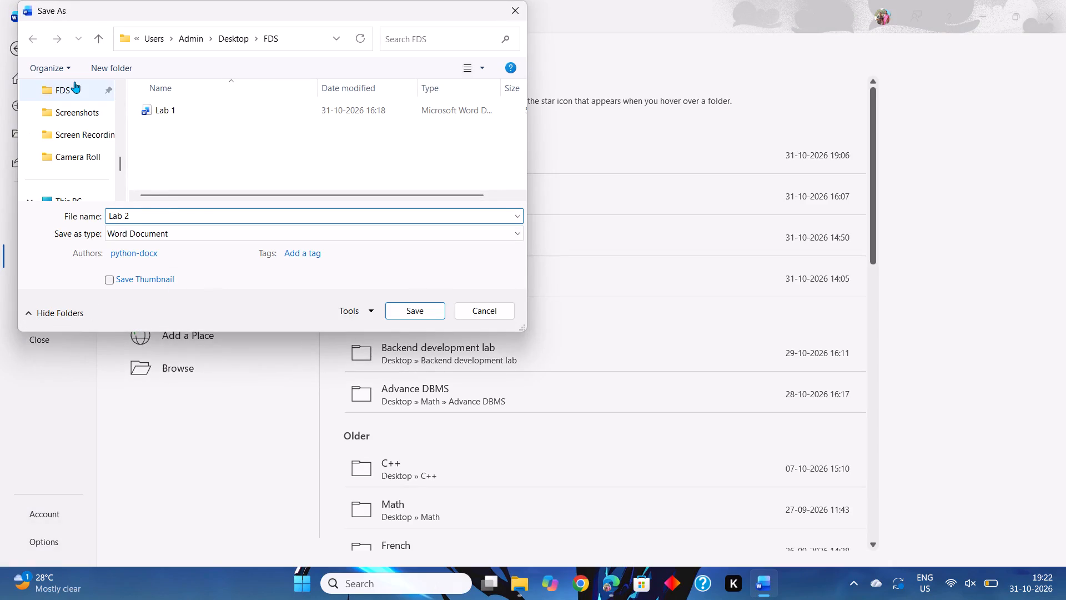
click(74, 82)
click(394, 307)
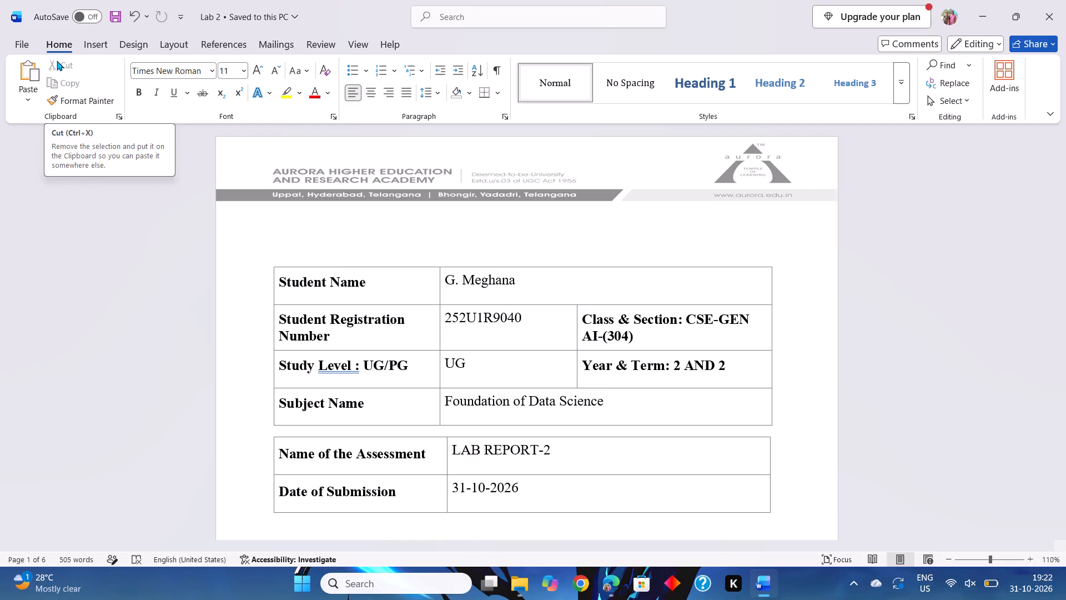
Save a PDF copy of the report named Lab 2 in the FDS folder with standard optimization.
click(23, 41)
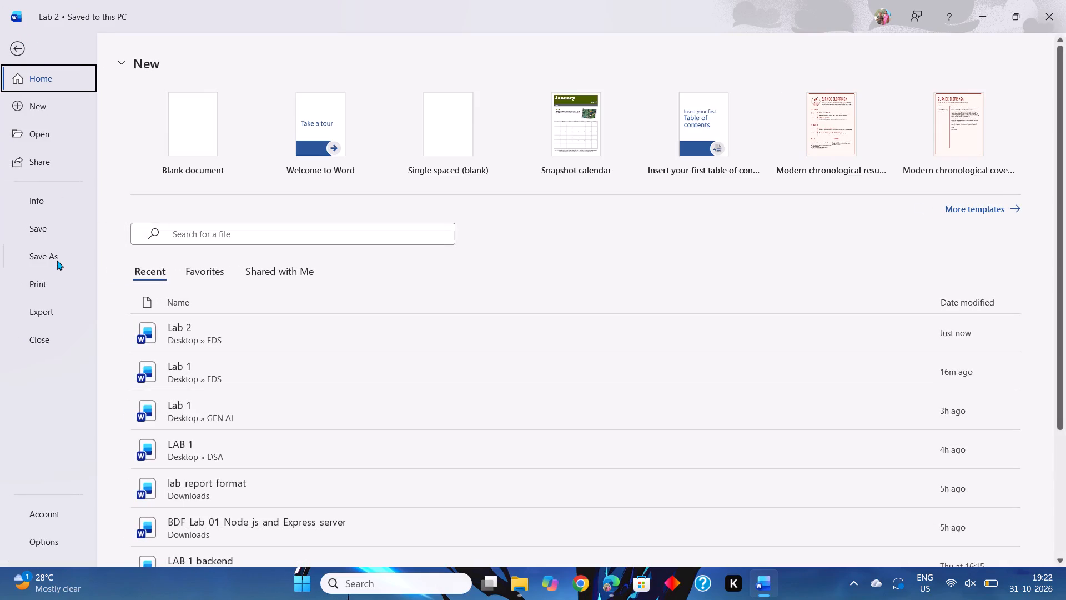
click(57, 260)
click(188, 362)
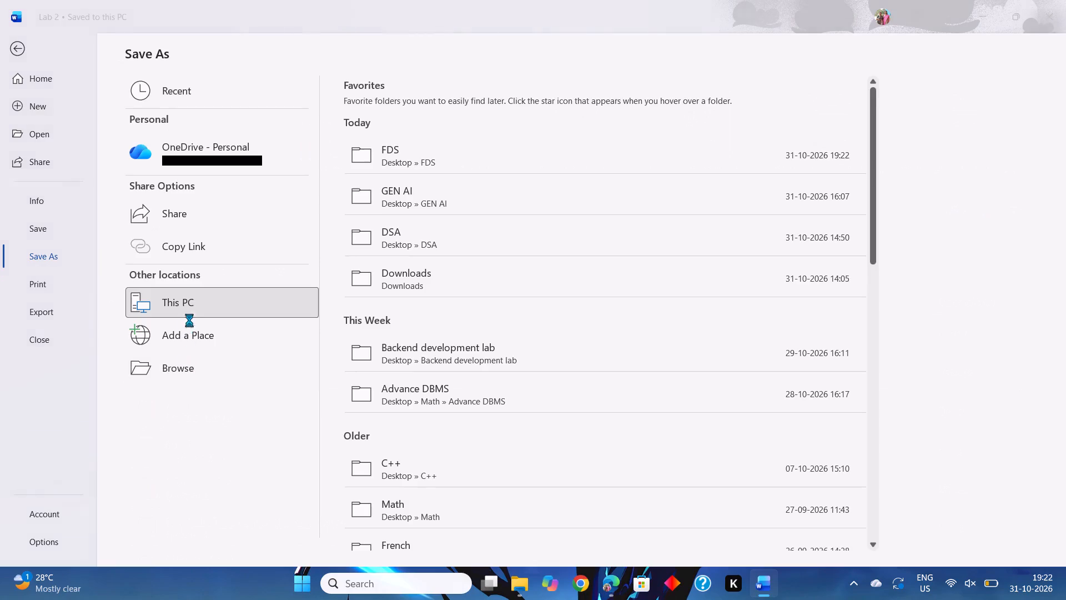
click(193, 229)
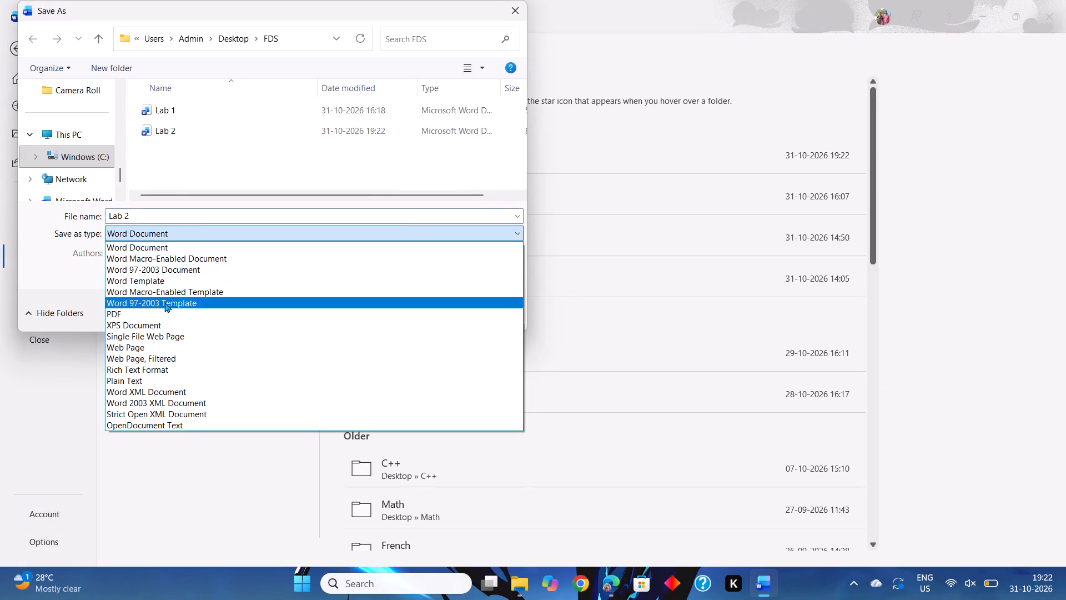
click(159, 315)
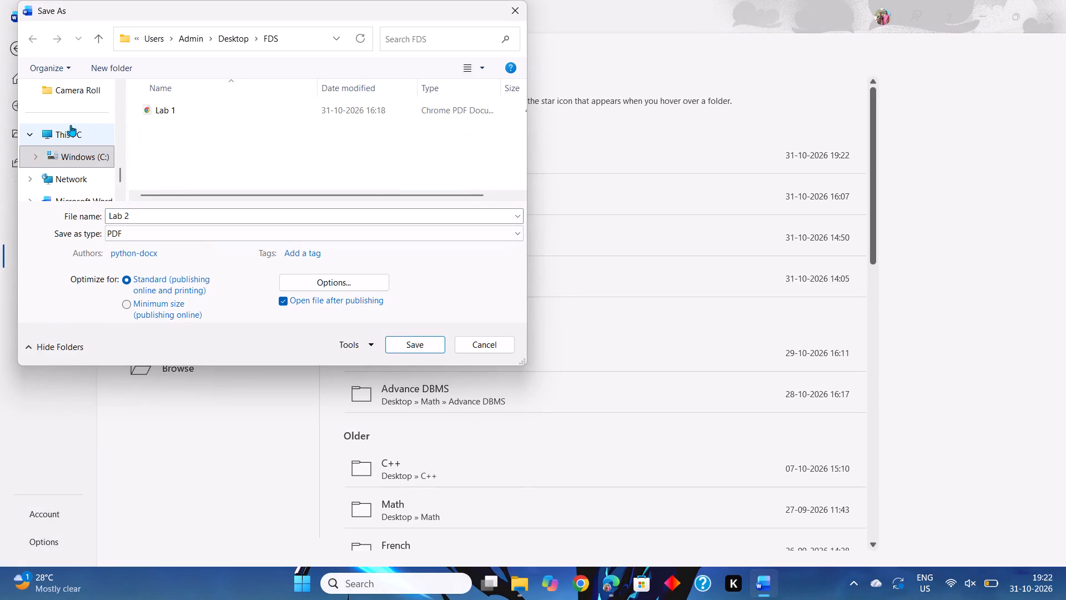
scroll(71, 125, up, 1)
click(83, 87)
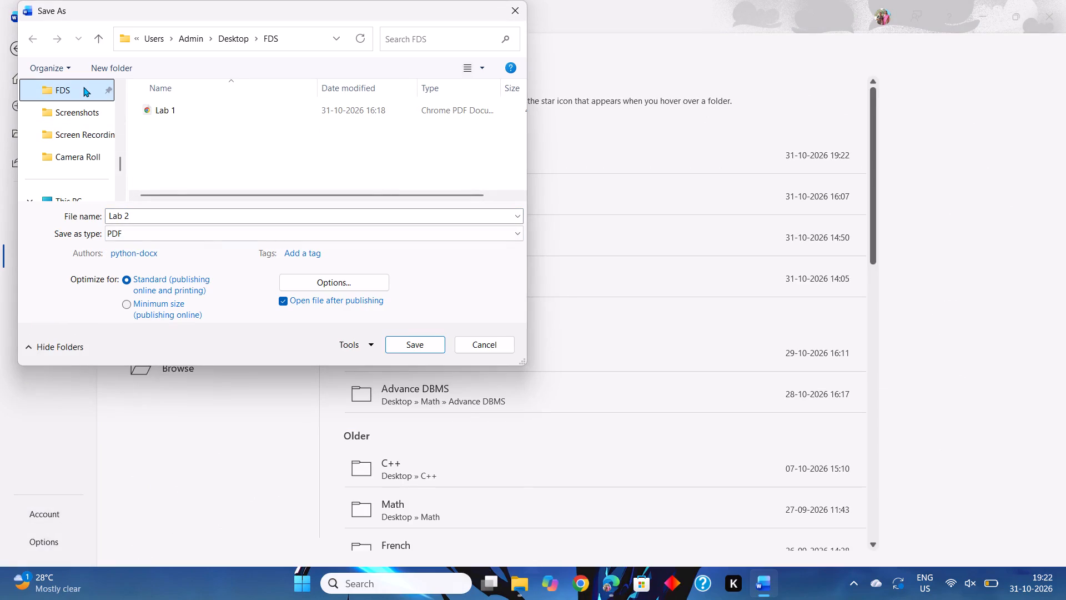
click(405, 340)
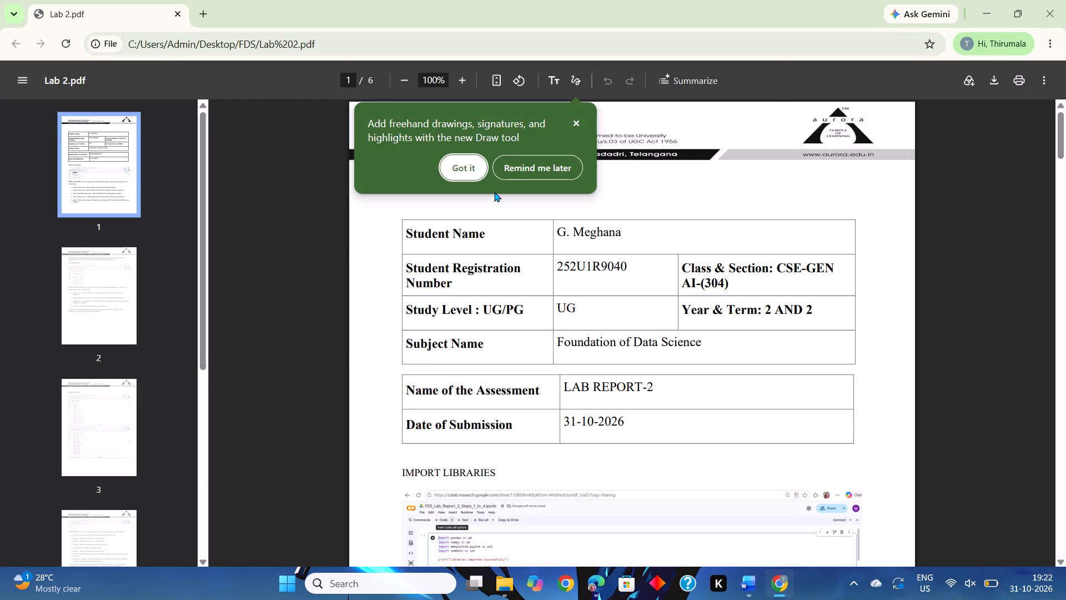
Dismiss the Draw tool tip and review the exported Lab 2 PDF from the student details table through the import-libraries explanation.
click(576, 119)
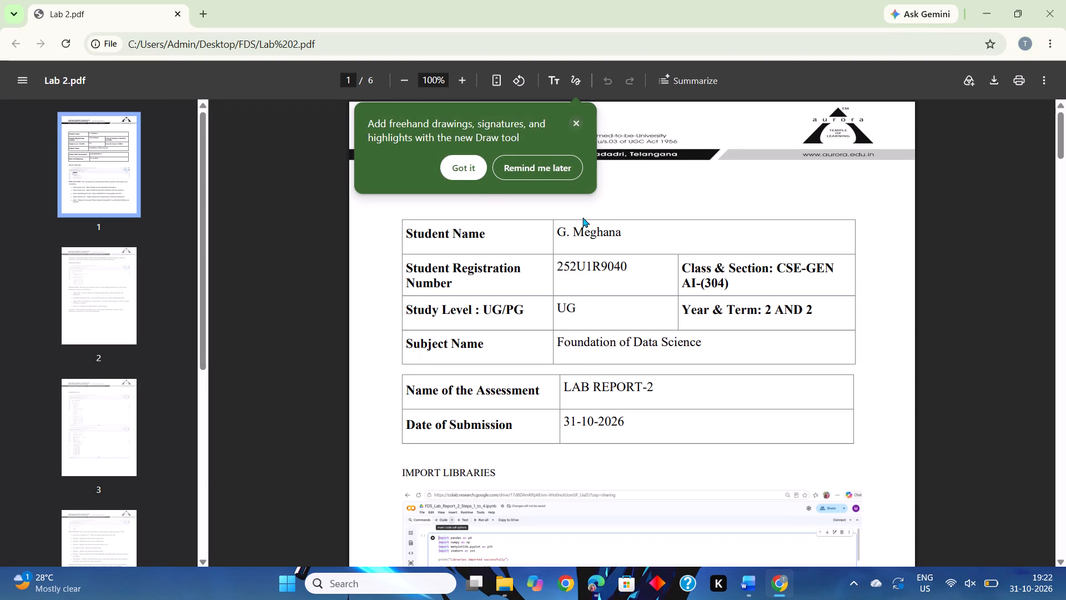
scroll(582, 361, down, 1)
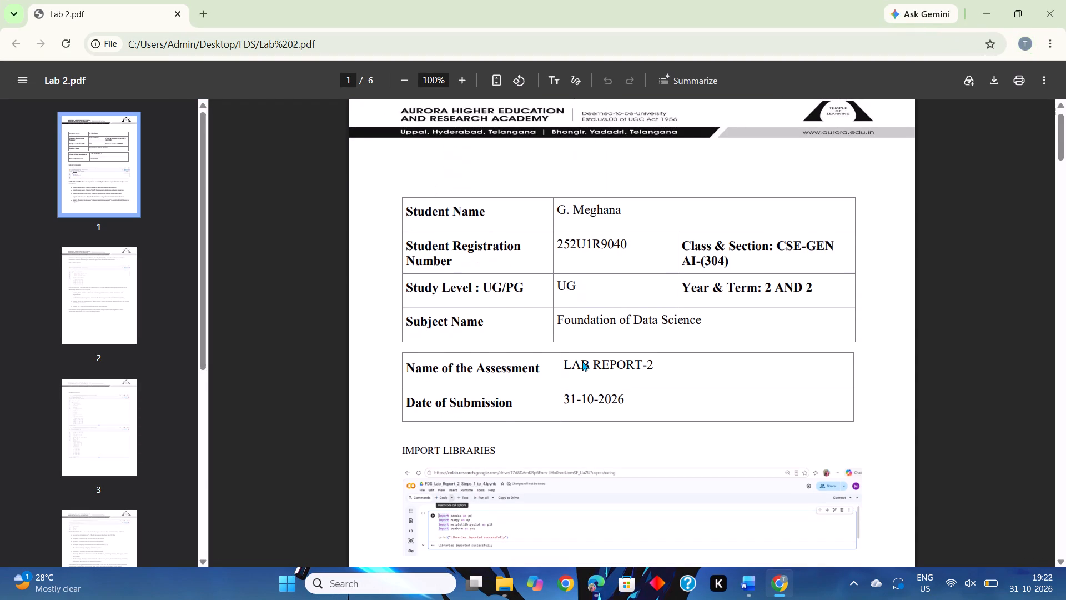
scroll(582, 361, down, 3)
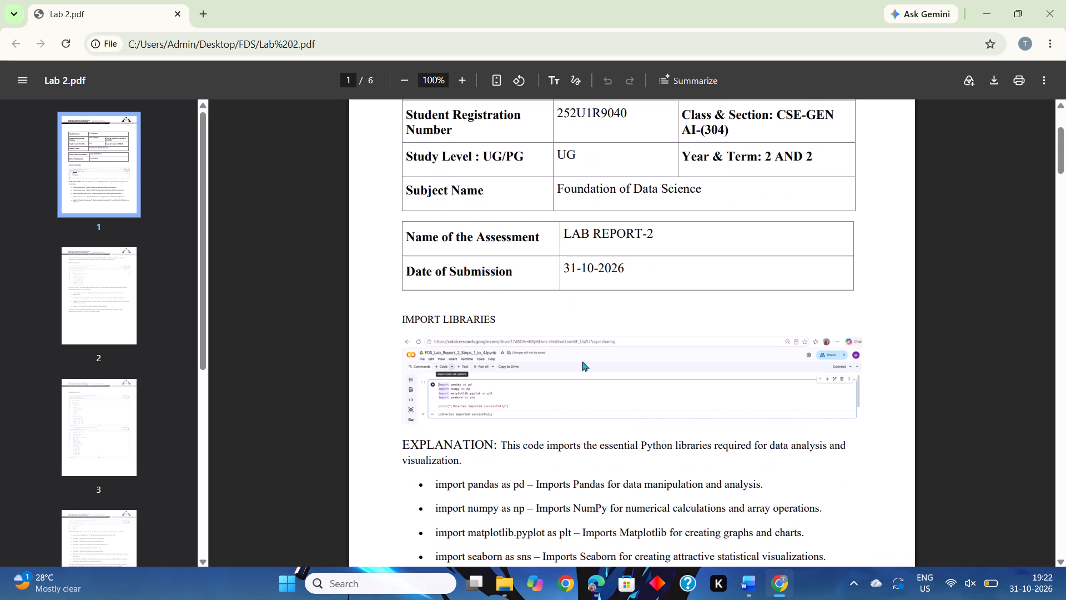
scroll(582, 361, down, 6)
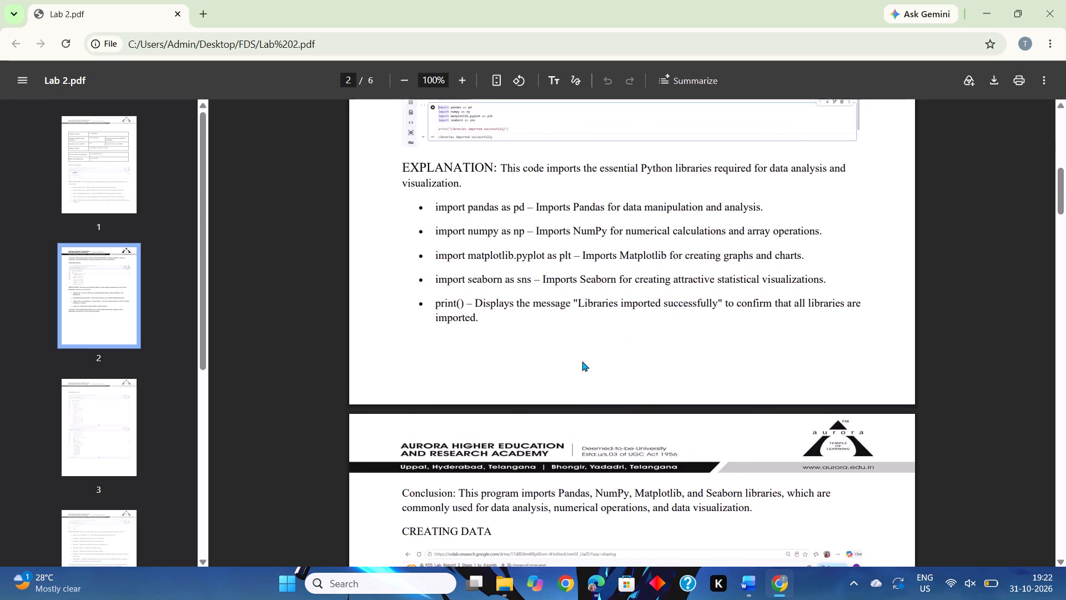
Switch to Microsoft Edge and close the FDS_Lab_Report_2_Steps_1_to_4.ipynb Colab notebook.
click(597, 523)
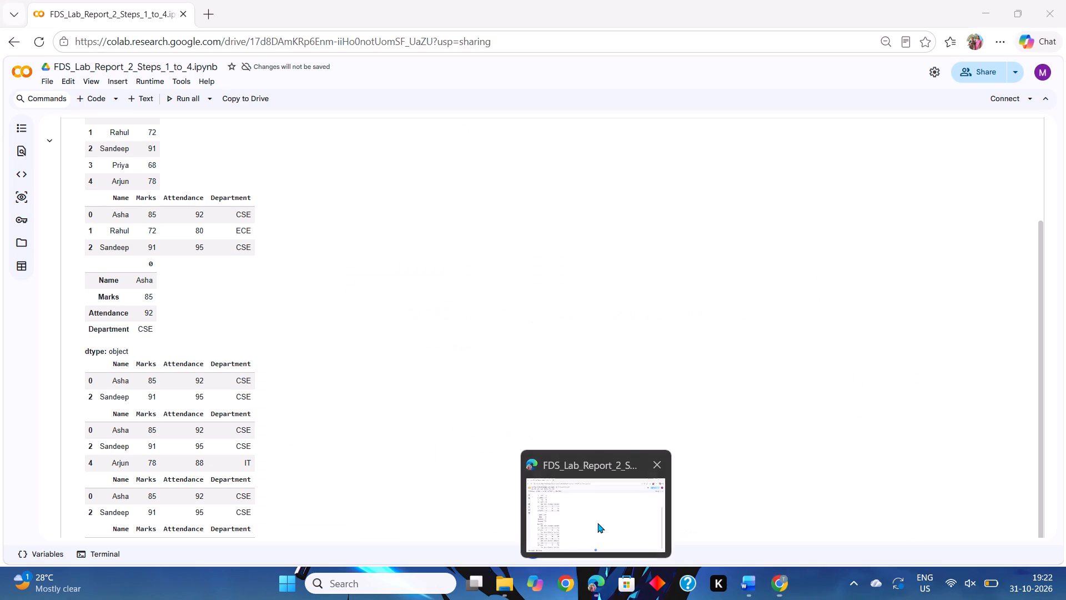
click(177, 10)
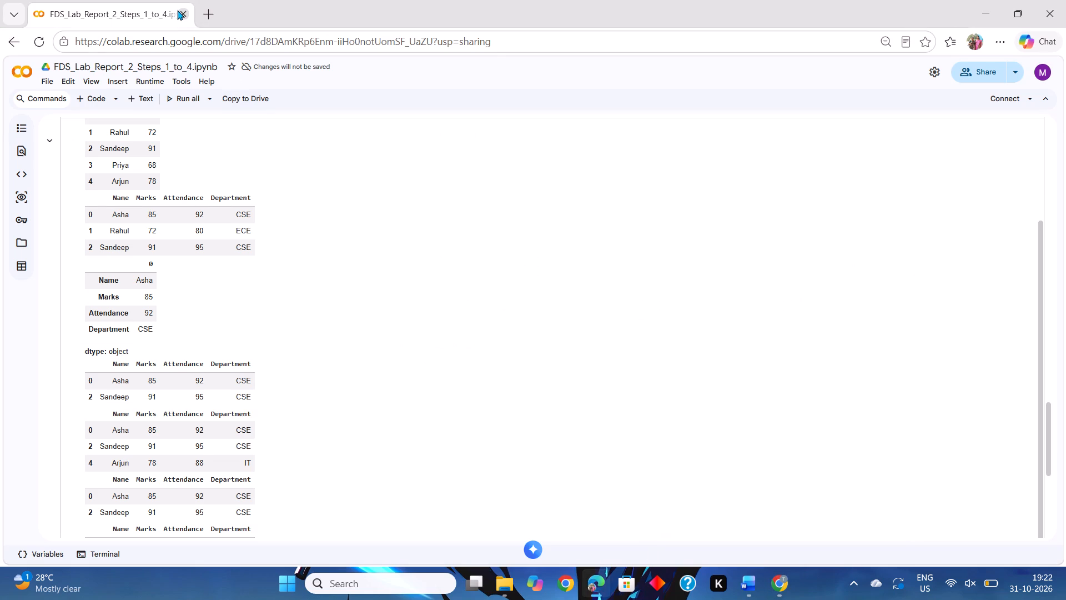
click(184, 12)
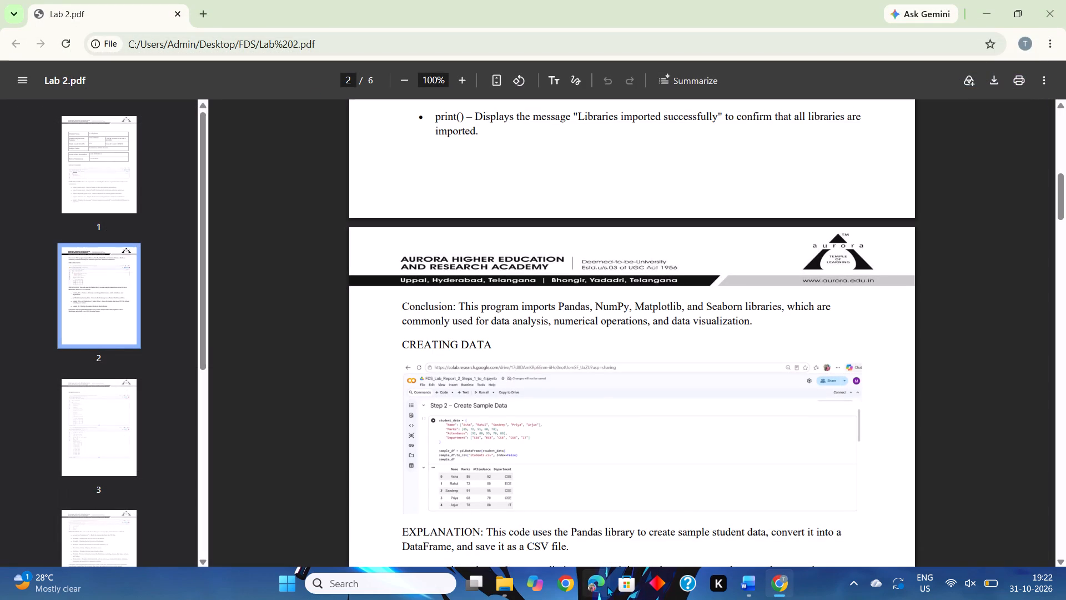
Check the remaining pages of the Lab 2 PDF through page 6 and open WhatsApp.
scroll(596, 381, down, 16)
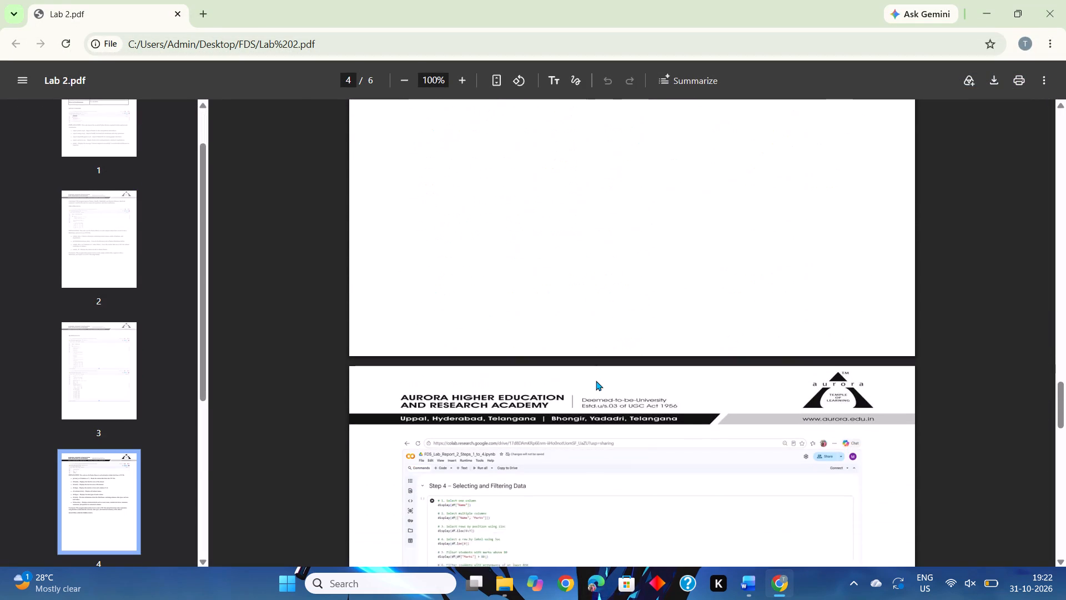
scroll(596, 381, down, 9)
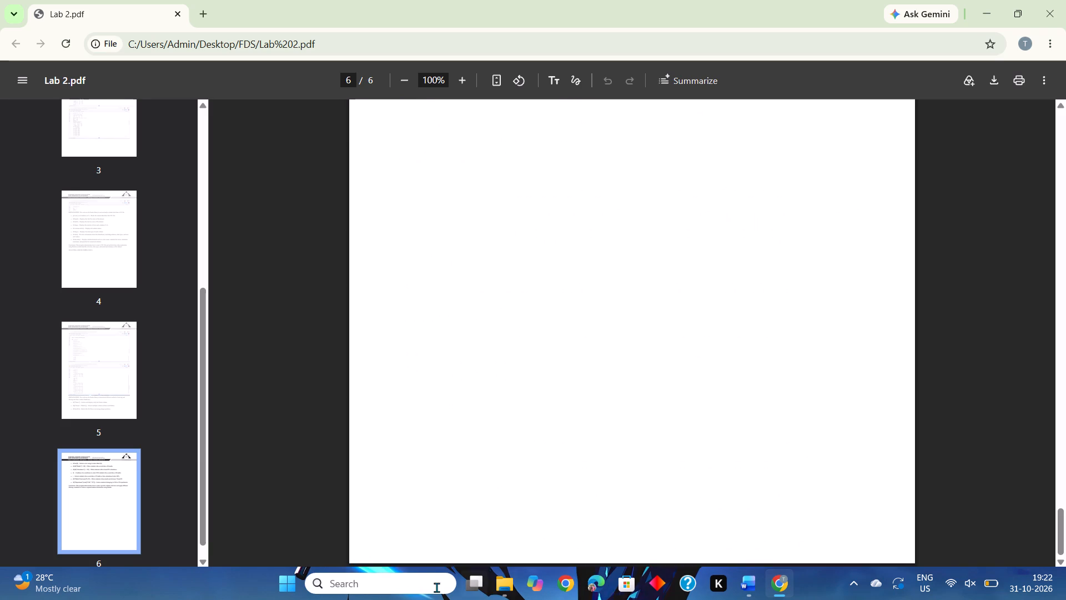
click(396, 583)
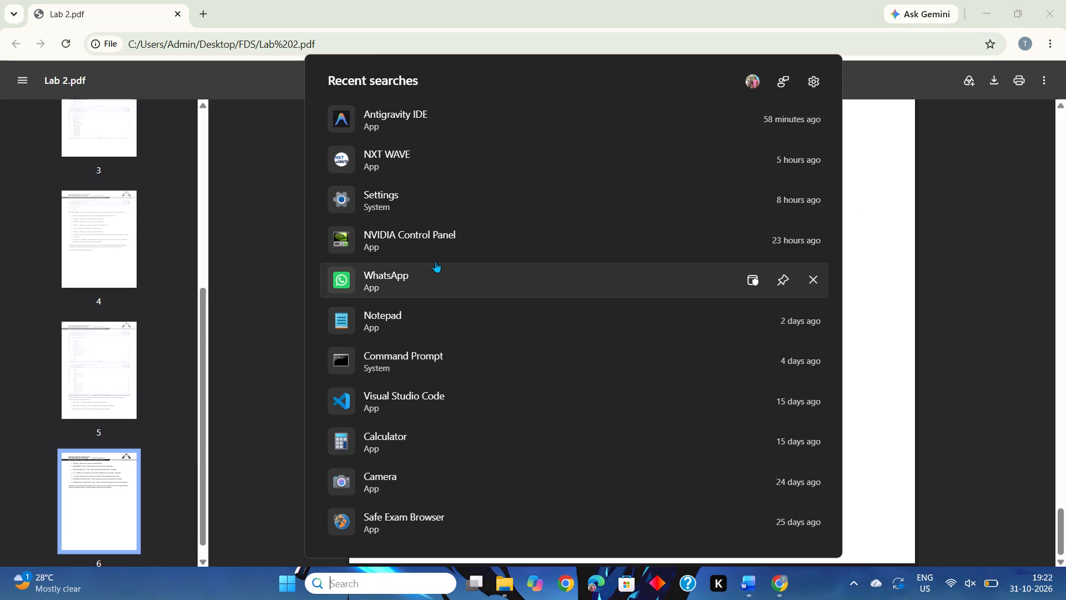
click(427, 276)
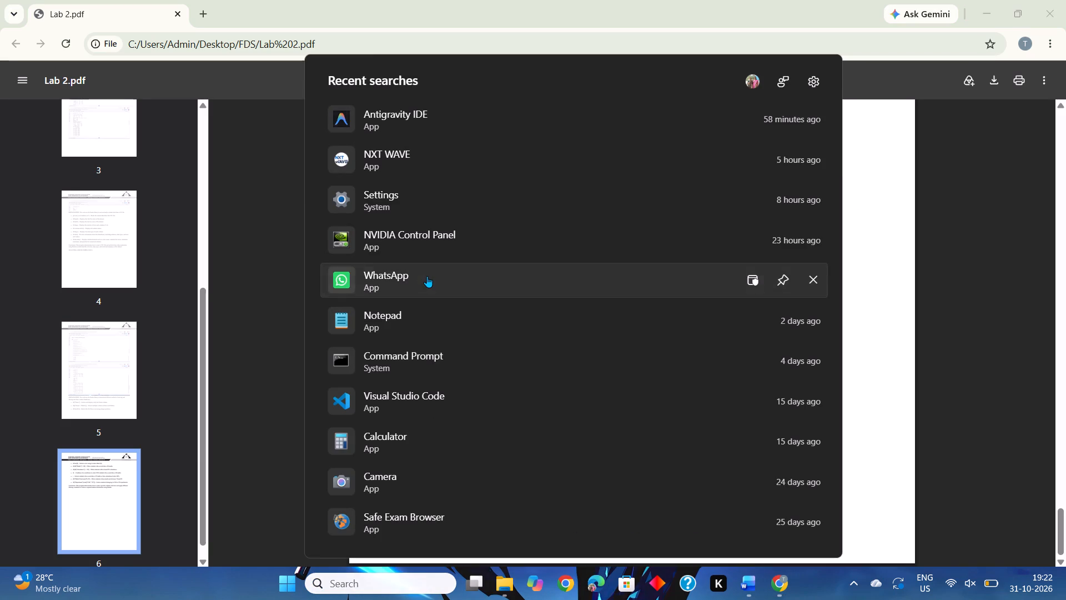
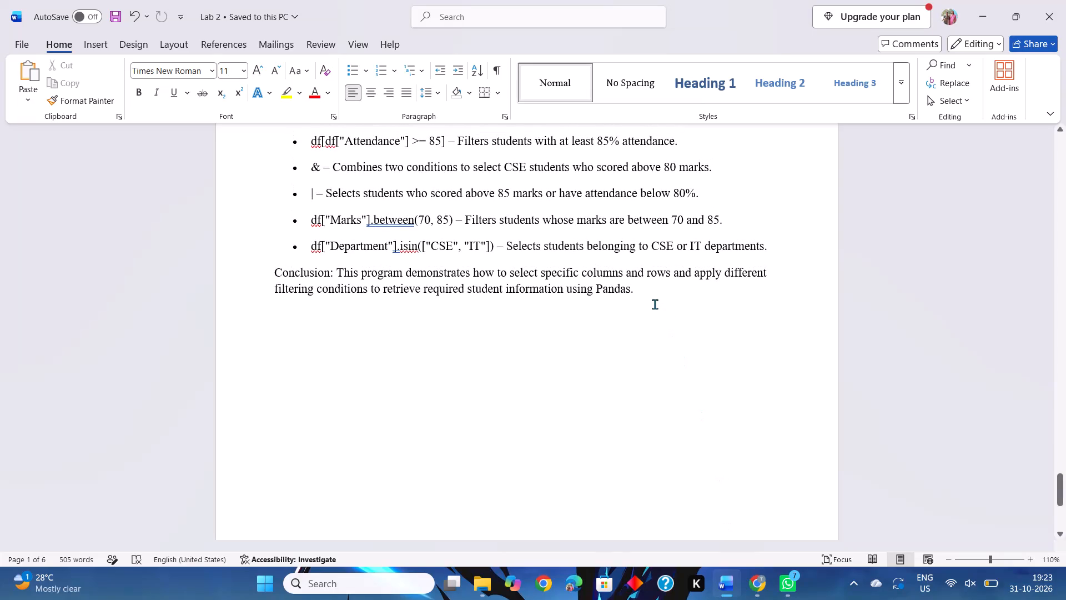
Add the line "GOOGLE COLLAB LINK:" below the final conclusion, leaving a blank line between, and paste the copied Colab sharing link after it.
click(649, 298)
key(Return)
key(Return)
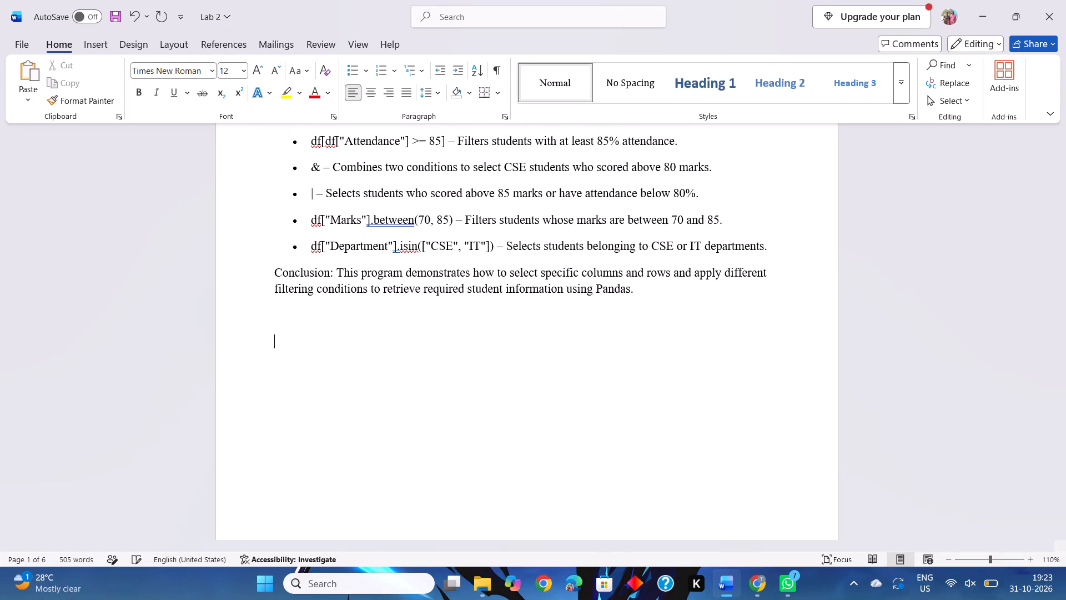
text(GOOGLE COLLAB LINK)
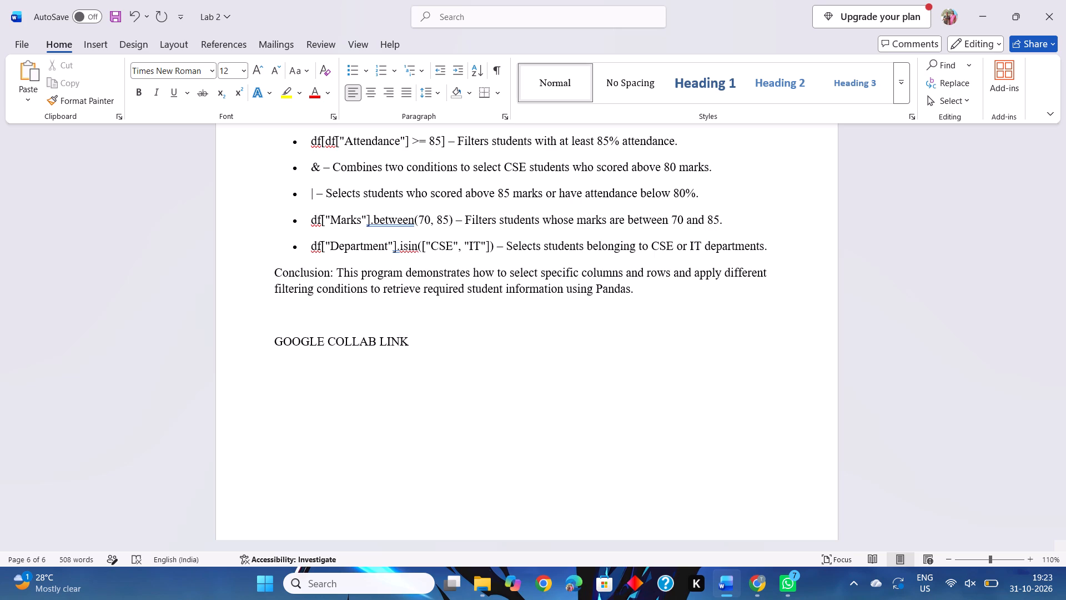
text(:)
key(space)
key(ctrl+v)
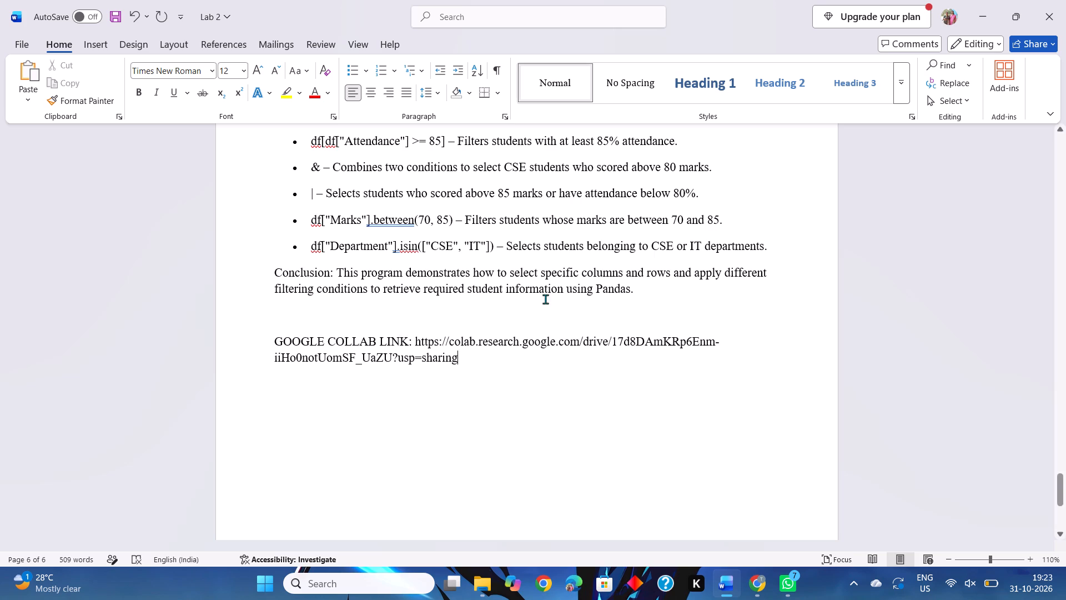
Save the updated report as the Word document Lab 2 in the FDS folder.
click(26, 42)
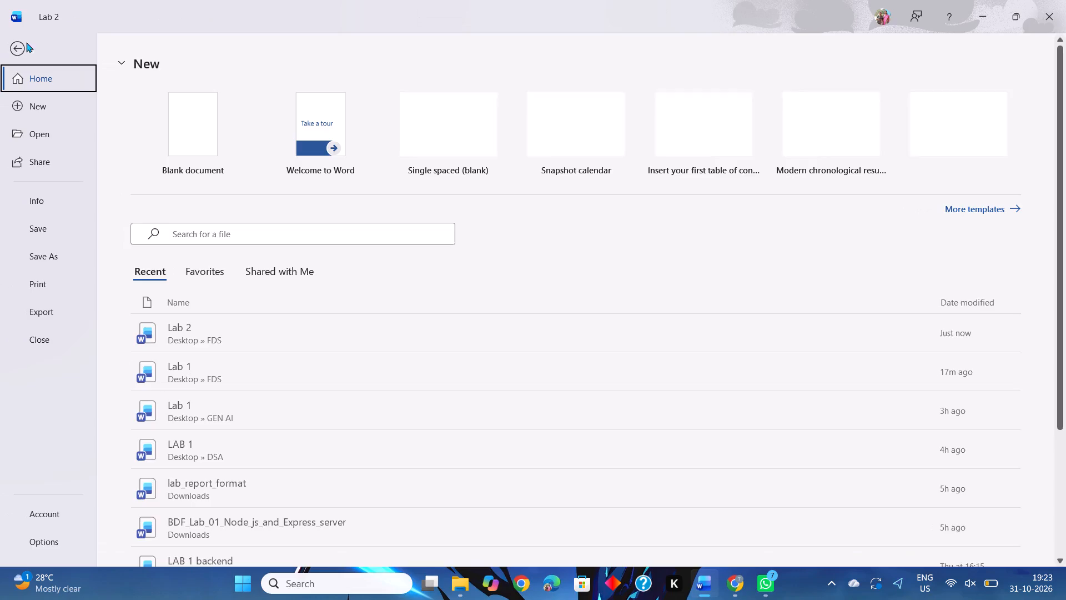
click(54, 258)
click(159, 378)
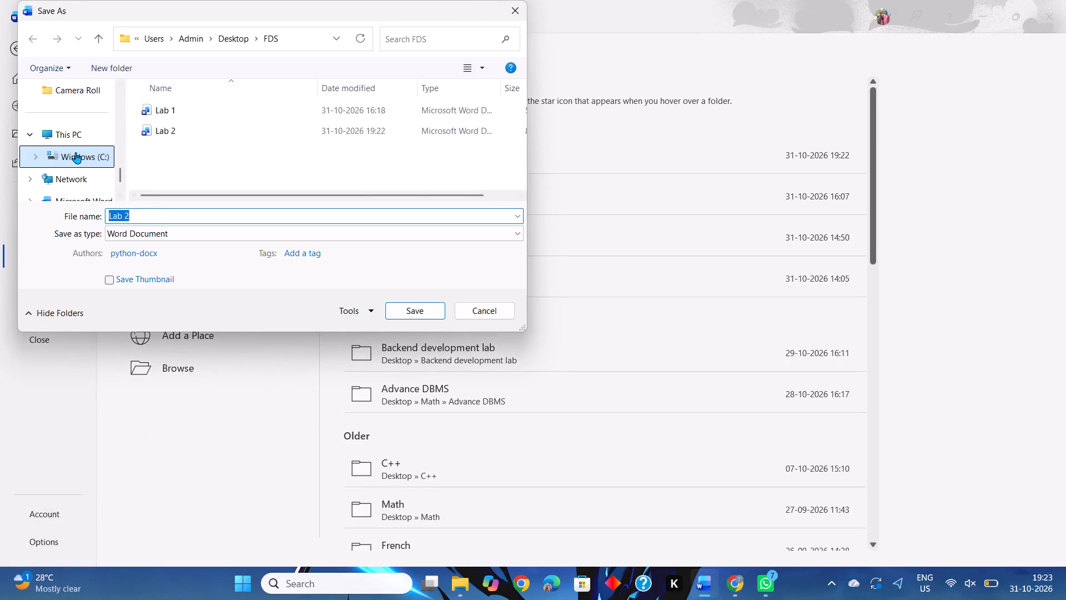
scroll(76, 152, up, 1)
click(73, 92)
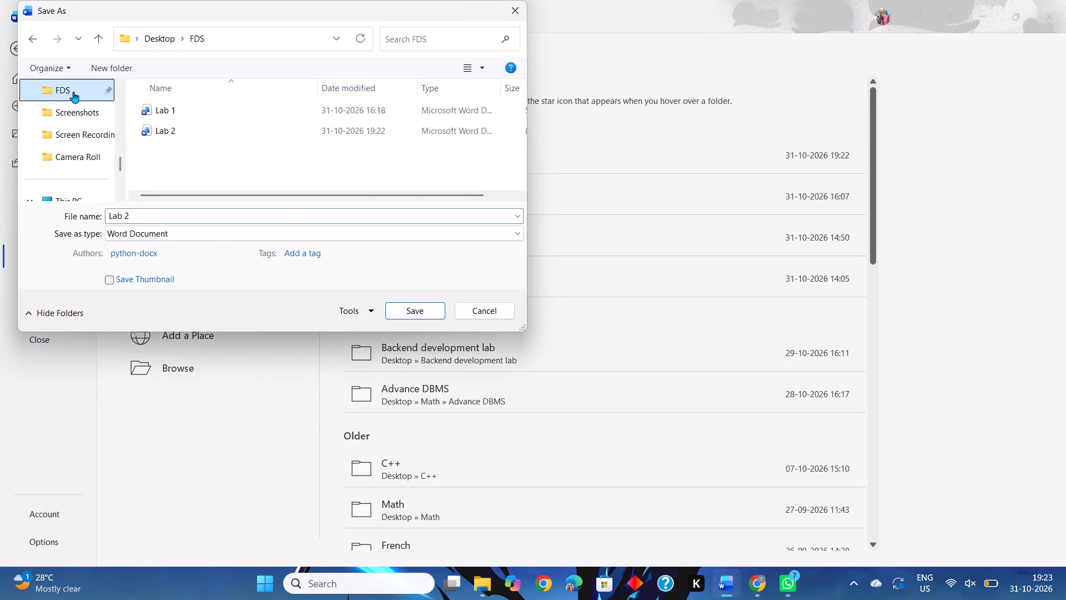
click(400, 307)
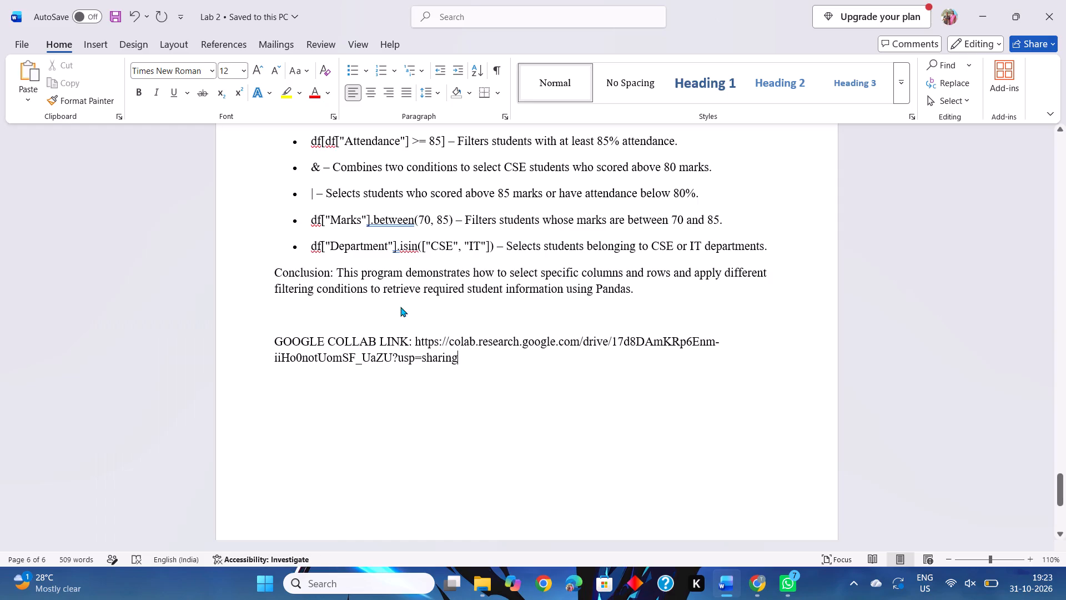
Save the report as a PDF named Lab 2 in the FDS folder with standard optimization, replacing the existing file.
click(19, 45)
click(60, 257)
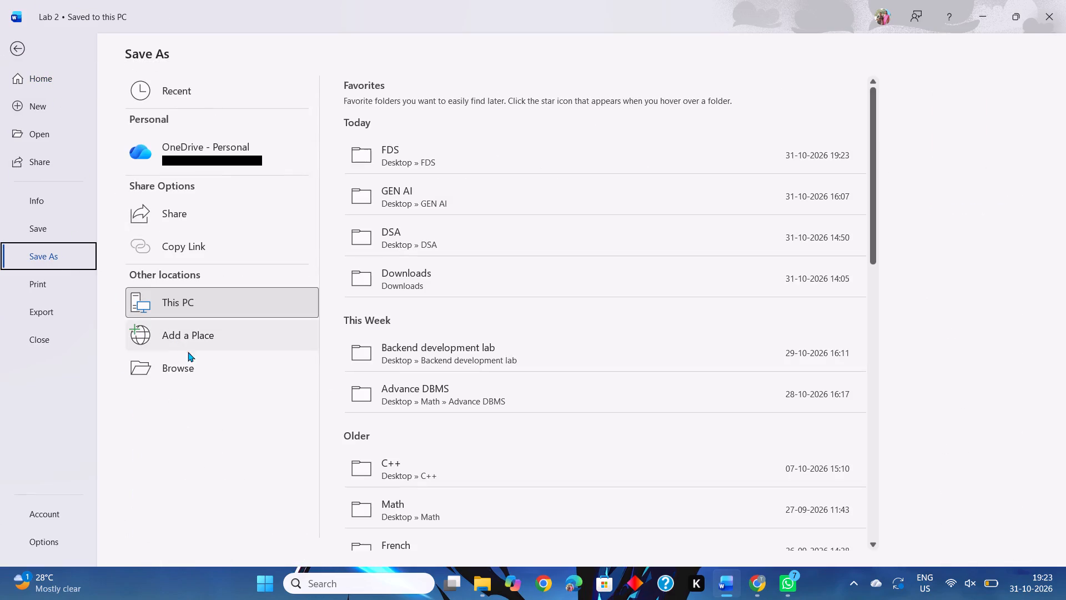
click(188, 368)
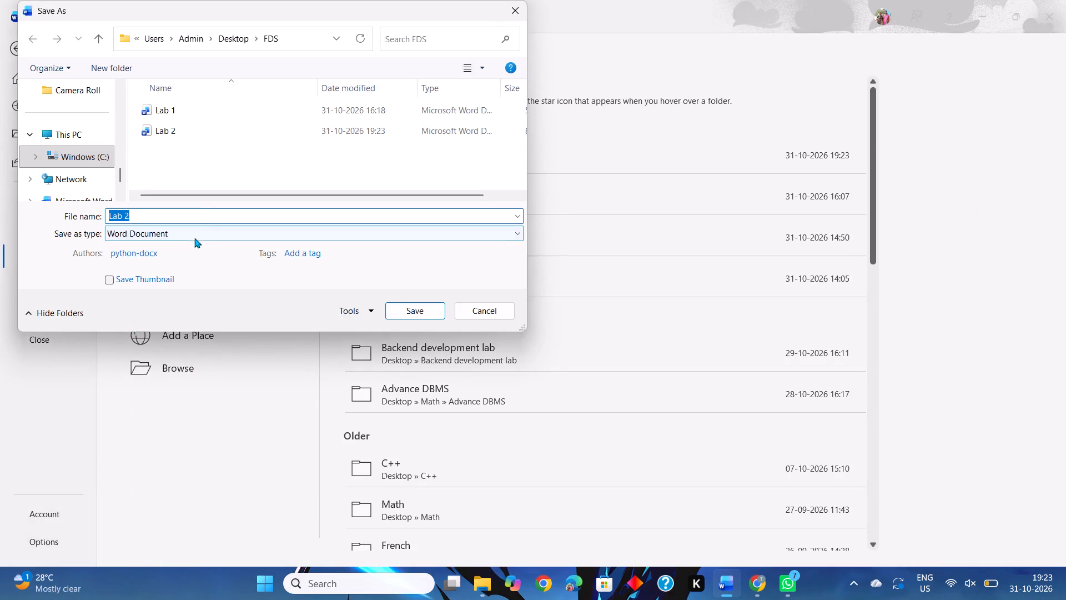
click(194, 236)
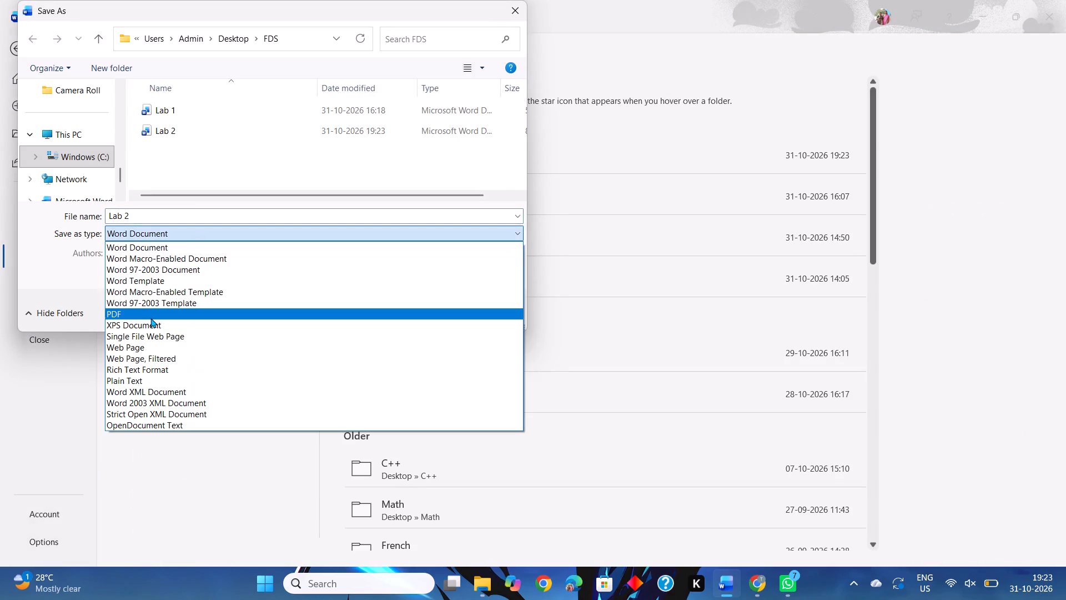
click(150, 318)
scroll(72, 148, up, 1)
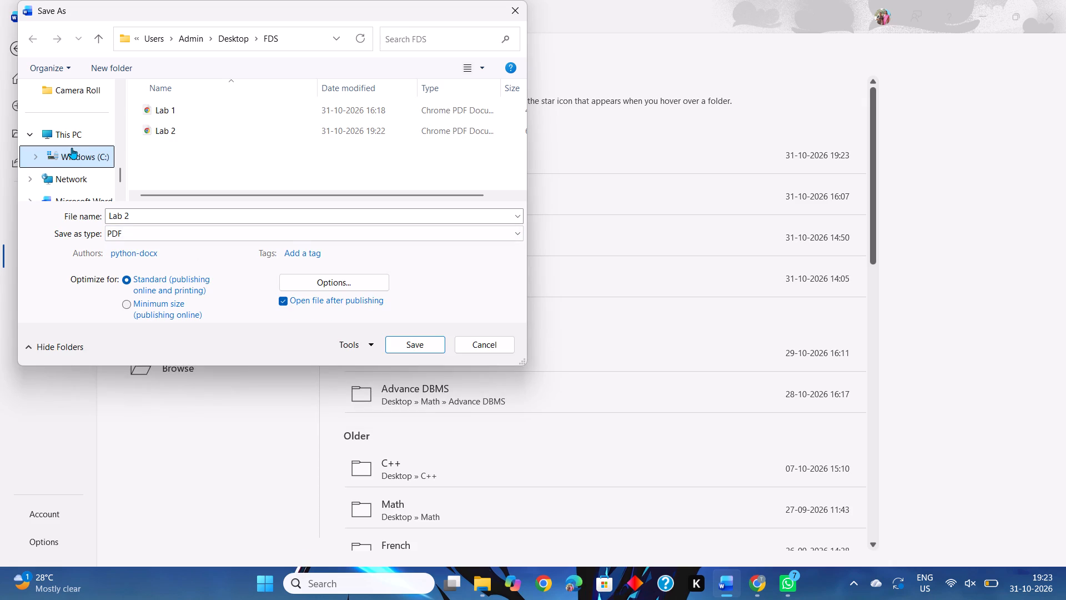
scroll(72, 148, up, 1)
click(82, 92)
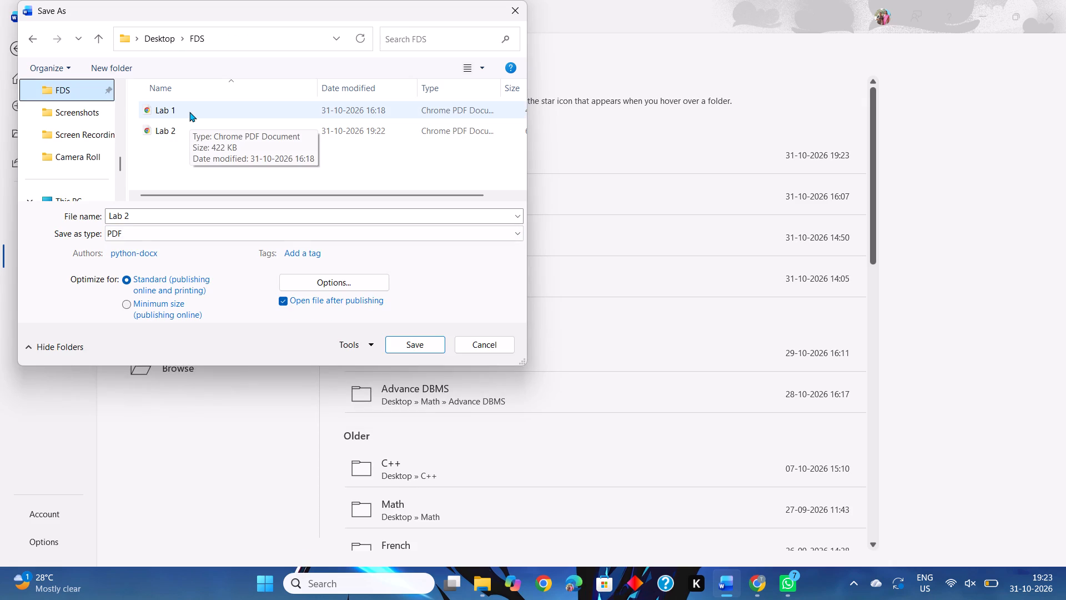
click(428, 338)
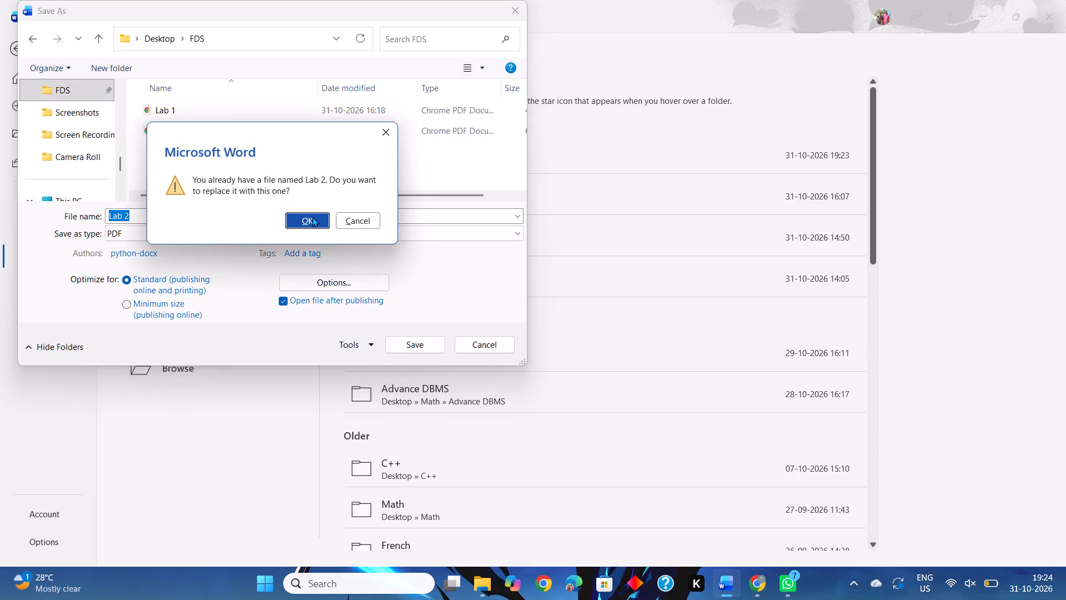
click(313, 217)
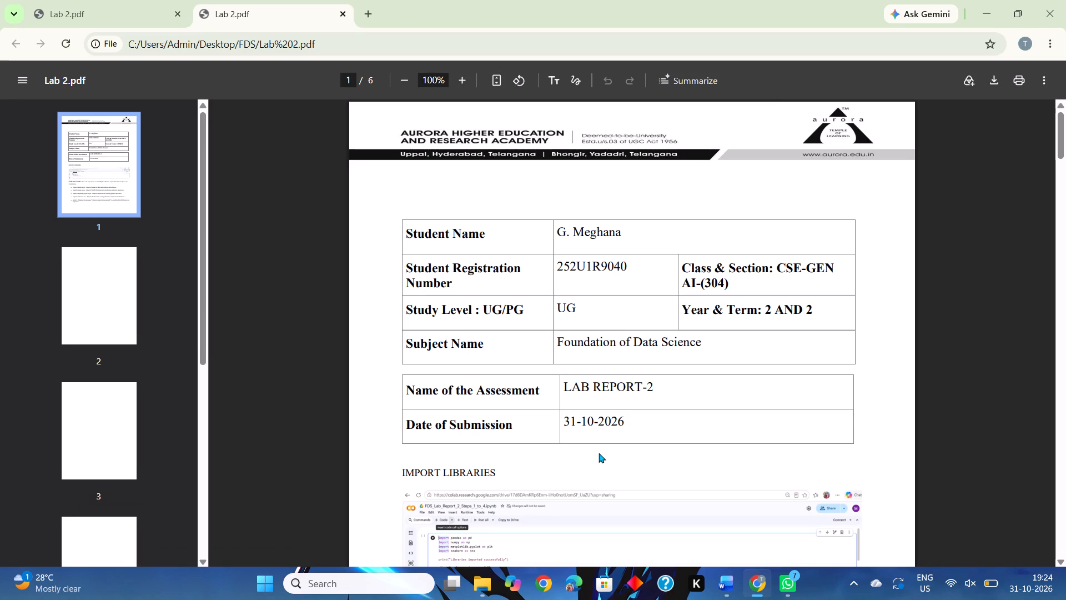
Close the older Lab 2.pdf tab and check the newly exported PDF through to the Colab link on page 6.
click(177, 14)
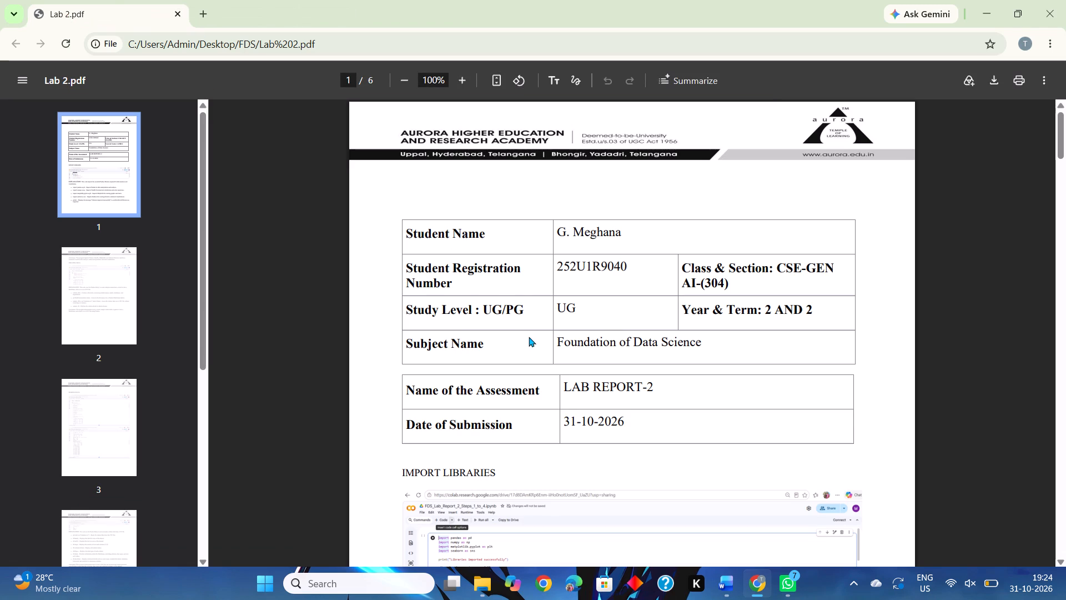
scroll(529, 337, down, 14)
scroll(529, 337, down, 7)
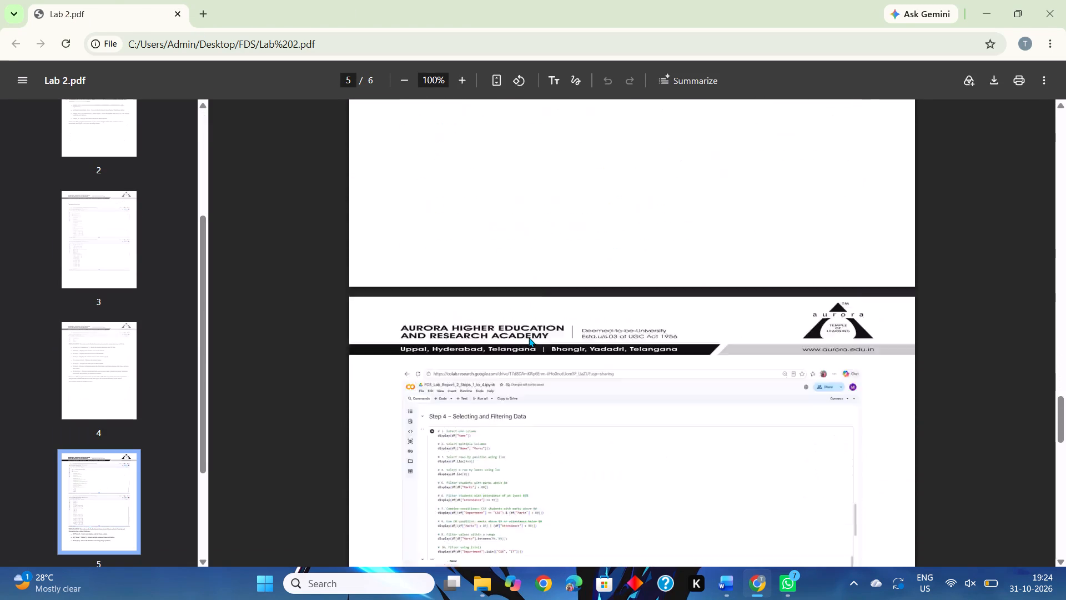
scroll(529, 337, down, 9)
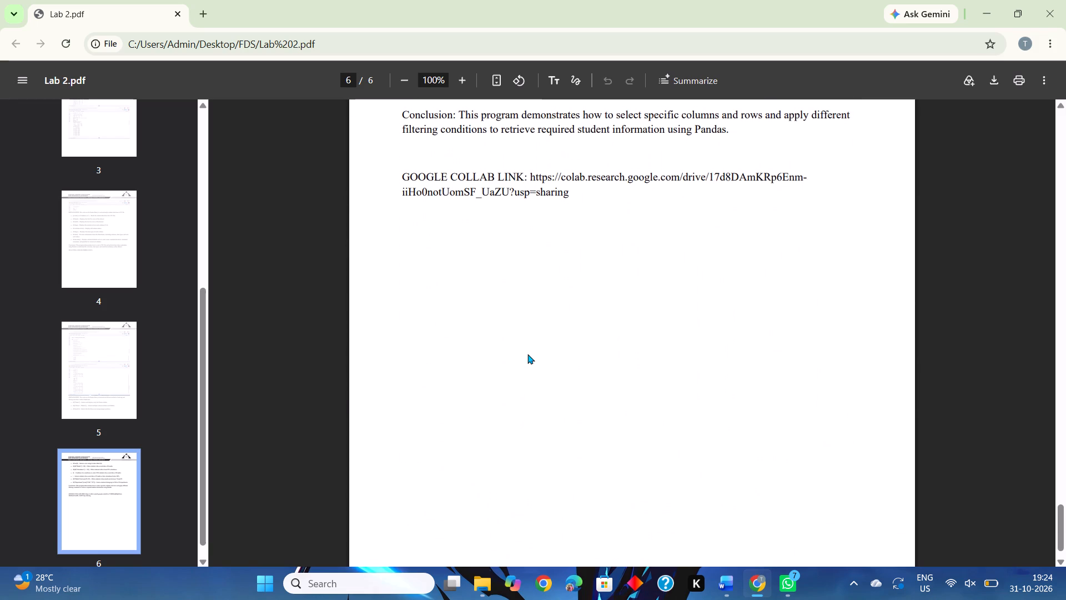
Test the Colab link in the PDF, look through the linked notebook to its end, and close the Chrome window.
click(597, 179)
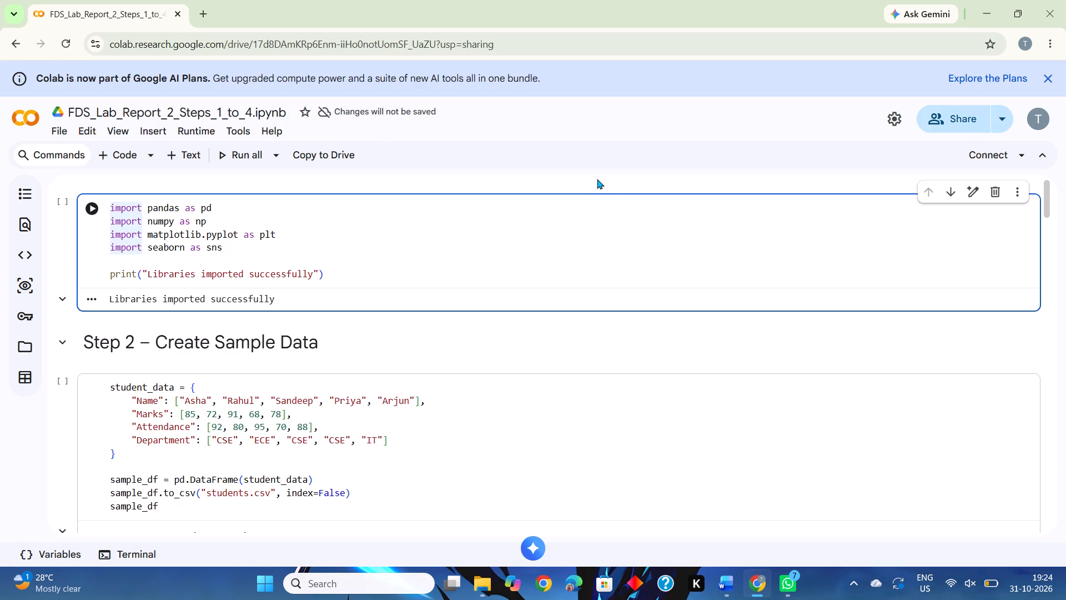
scroll(423, 359, down, 1)
scroll(423, 359, up, 1)
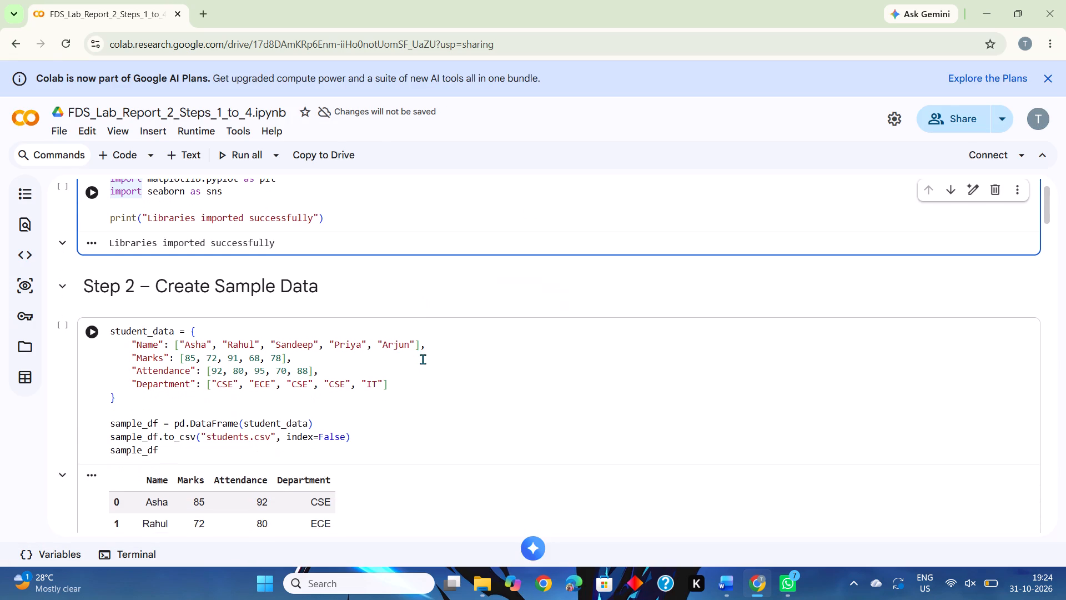
scroll(423, 359, up, 1)
scroll(423, 359, down, 9)
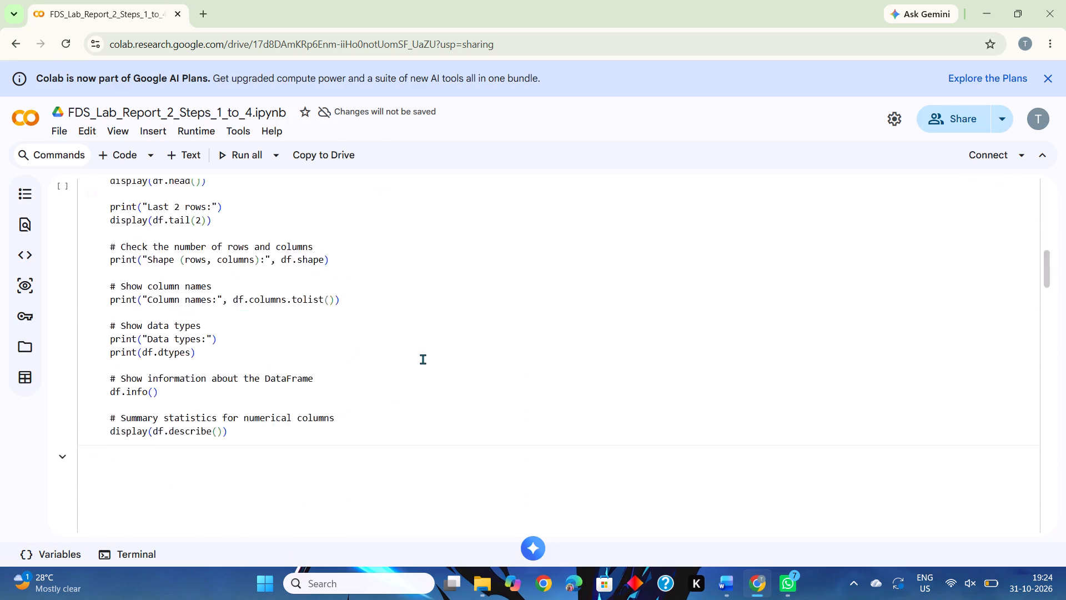
scroll(423, 359, down, 19)
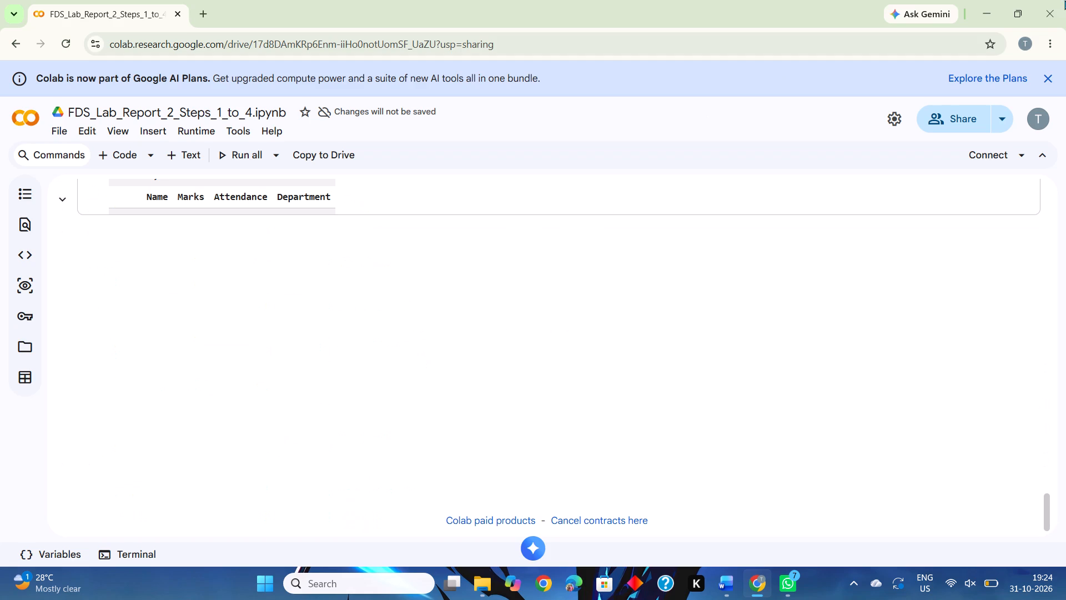
click(1064, 0)
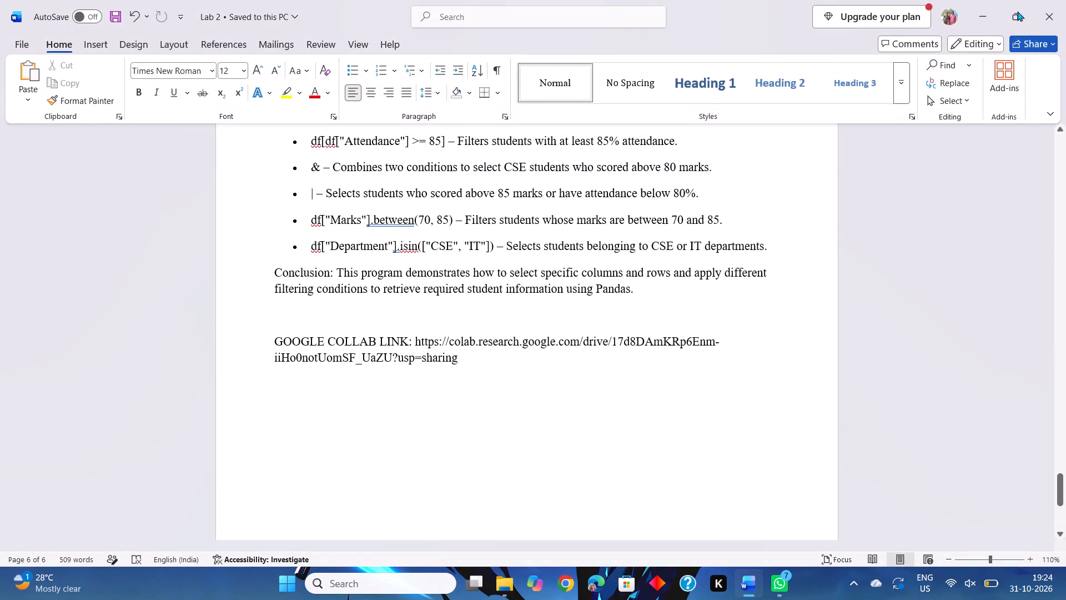
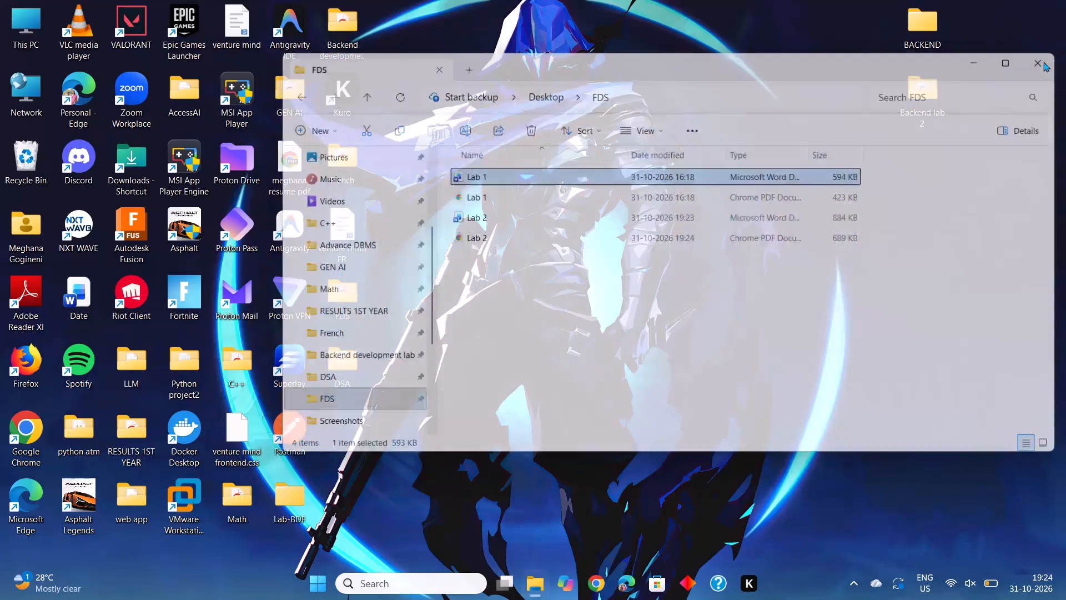
Switch to Microsoft Edge and open the Assessments page of the Aurora University ERP portal.
click(622, 587)
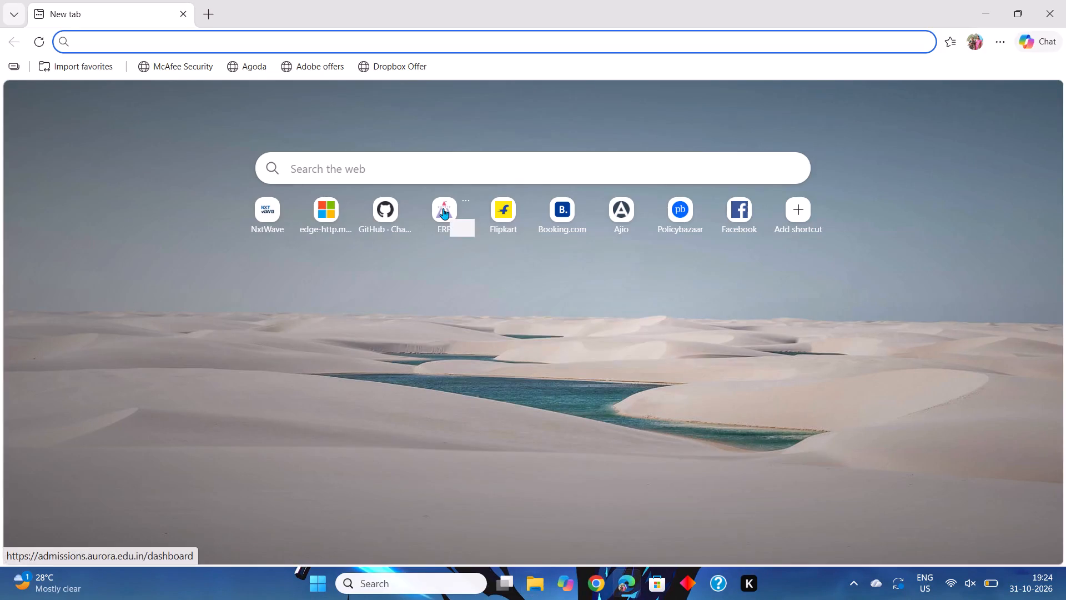
click(443, 208)
click(313, 354)
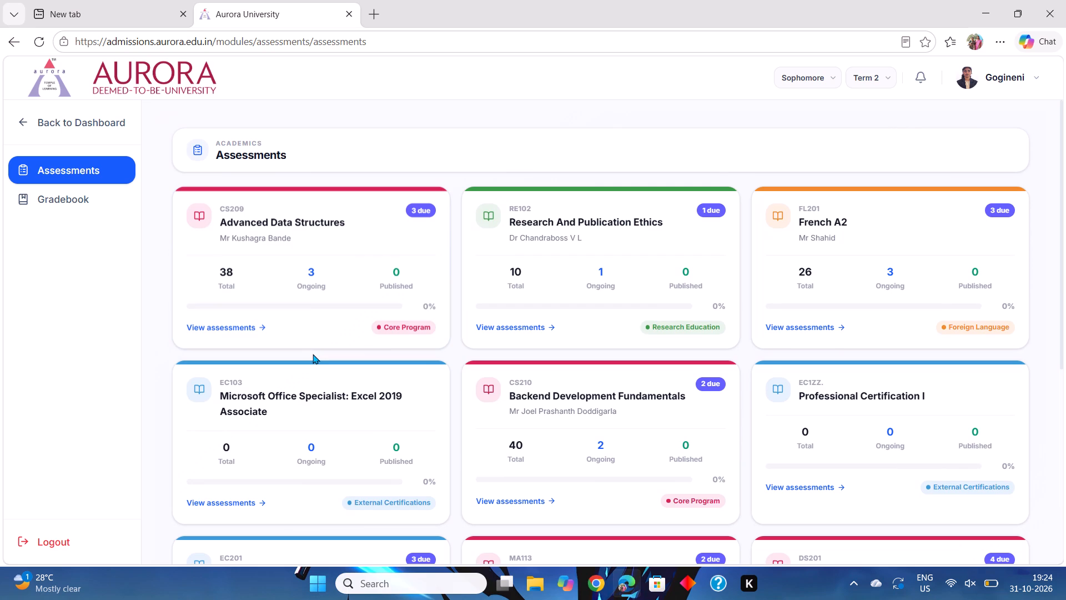
Check the assessment lists and statuses for Advanced Data Structures, Research And Publication Ethics, French A2 and Backend Development Fundamentals.
click(309, 308)
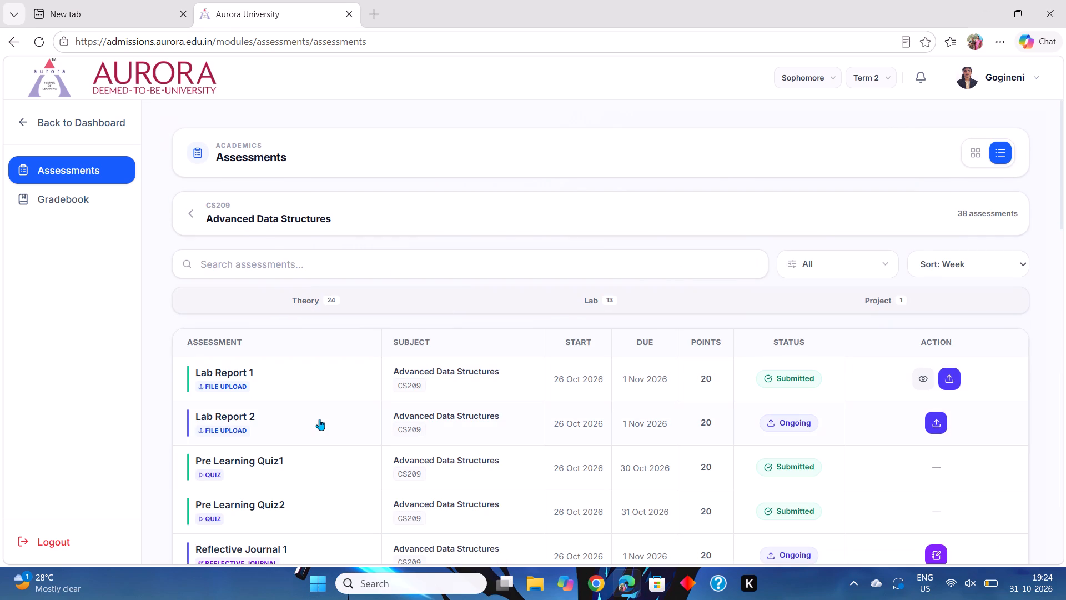
scroll(319, 419, down, 3)
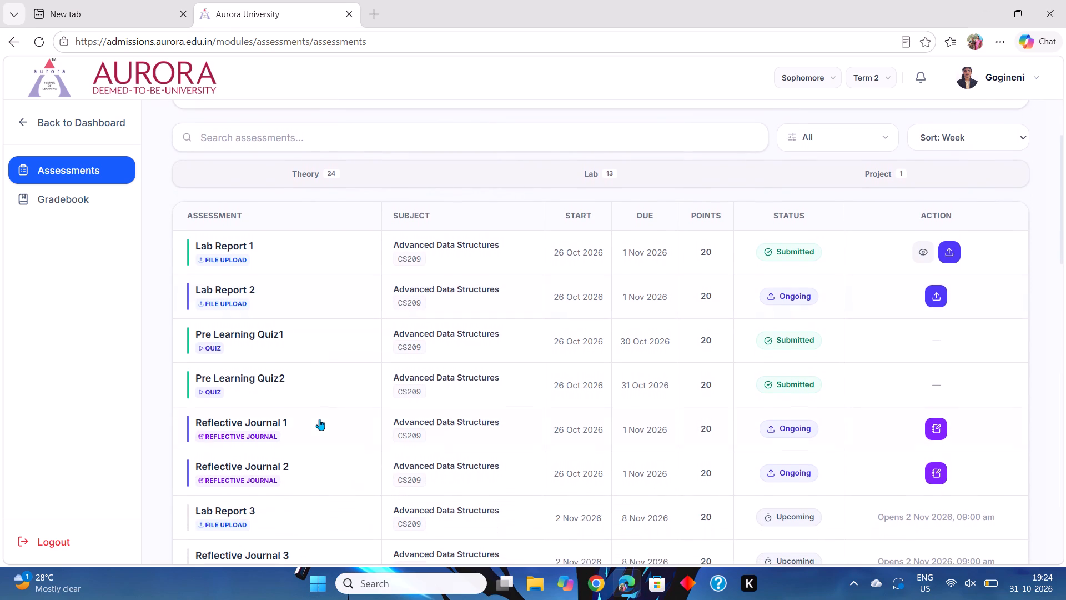
scroll(319, 419, up, 6)
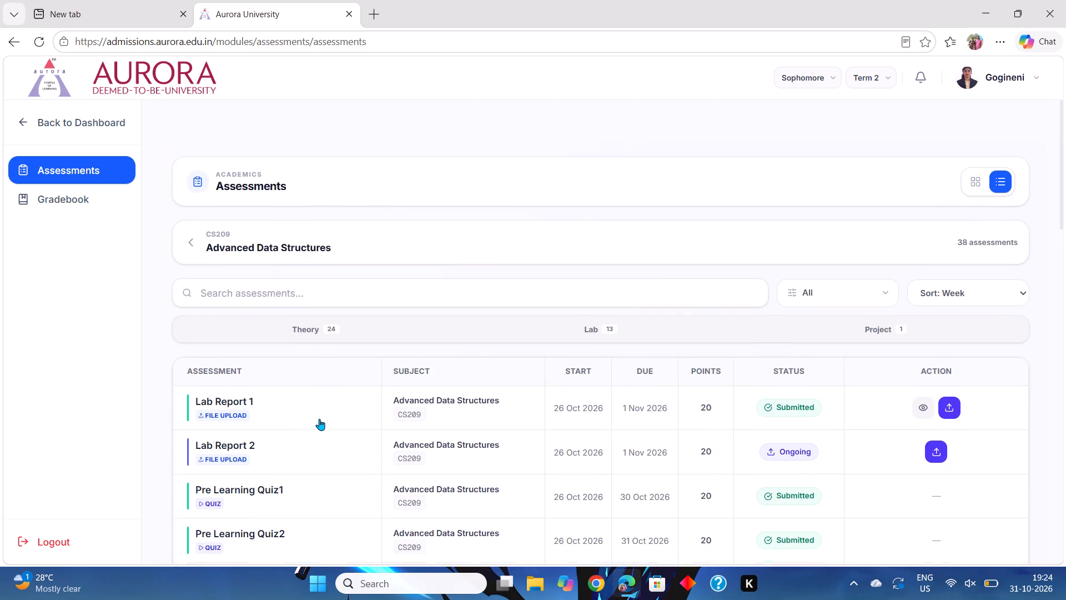
click(189, 214)
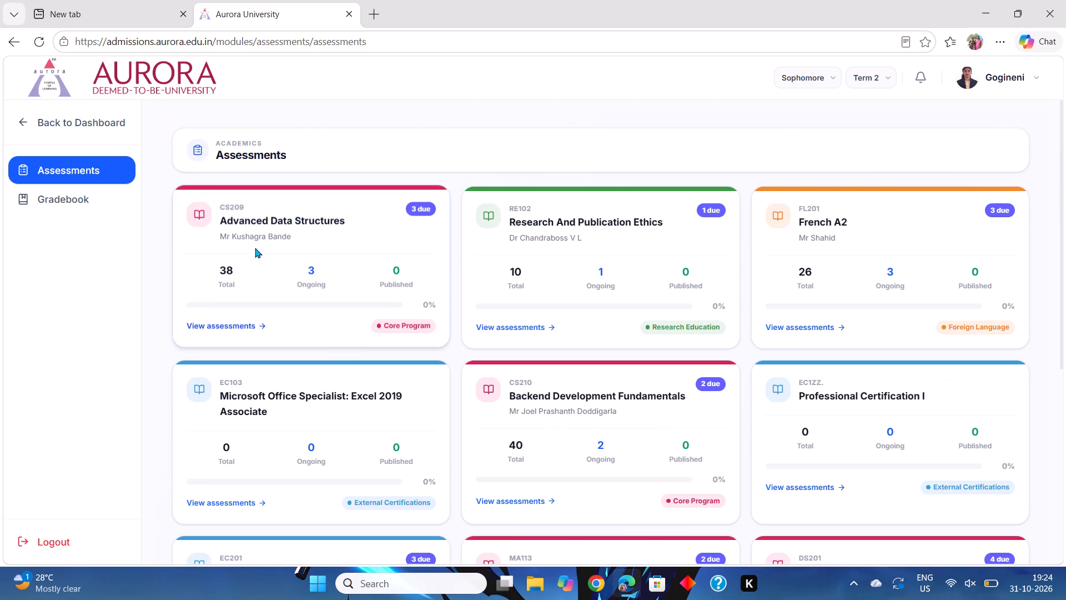
scroll(383, 319, right, 1)
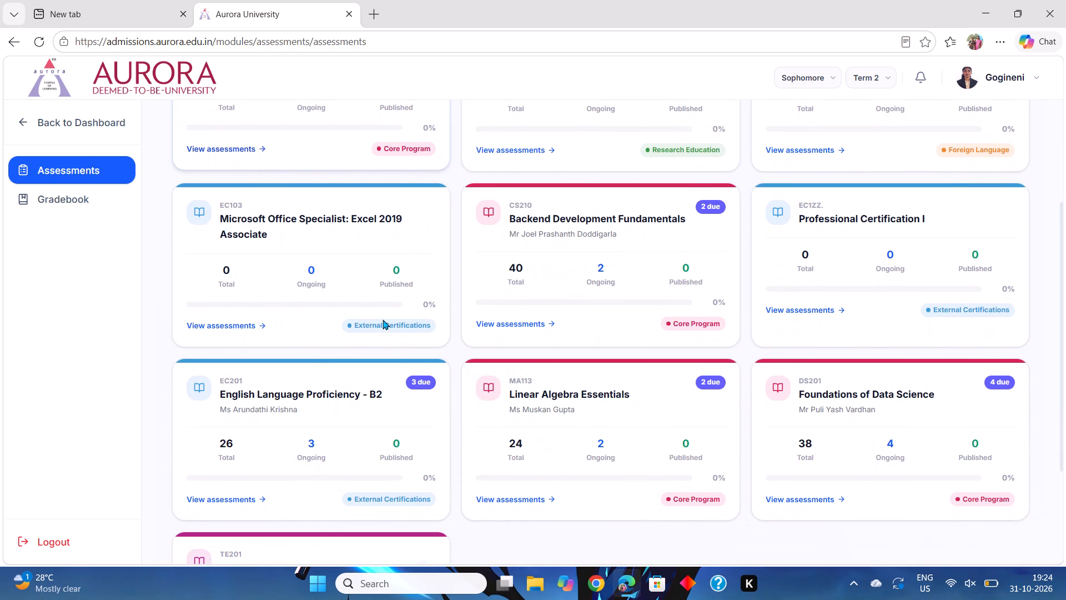
scroll(383, 319, right, 1)
click(532, 307)
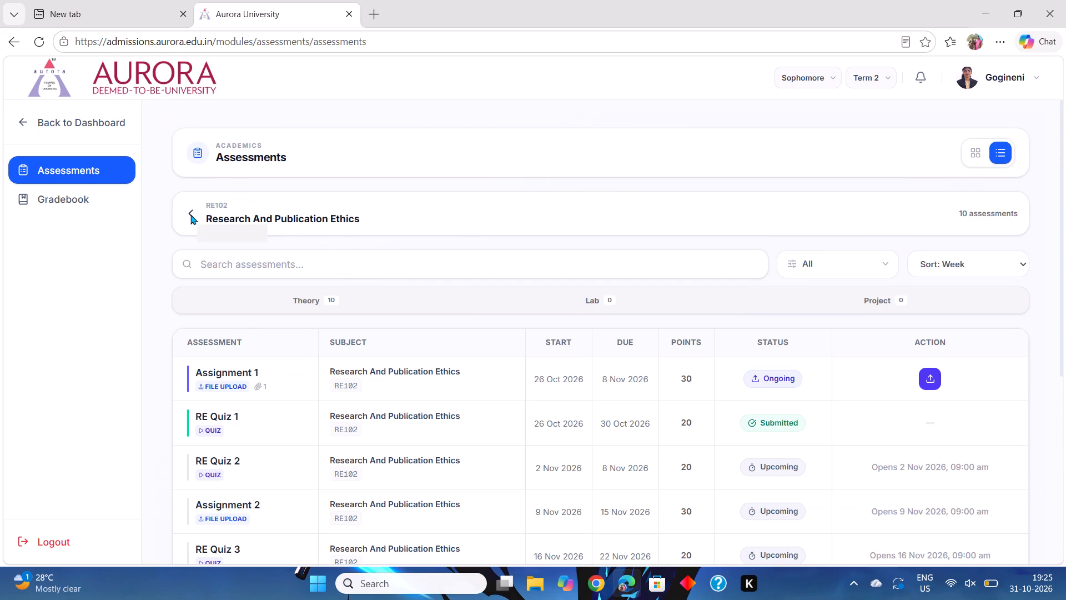
click(190, 214)
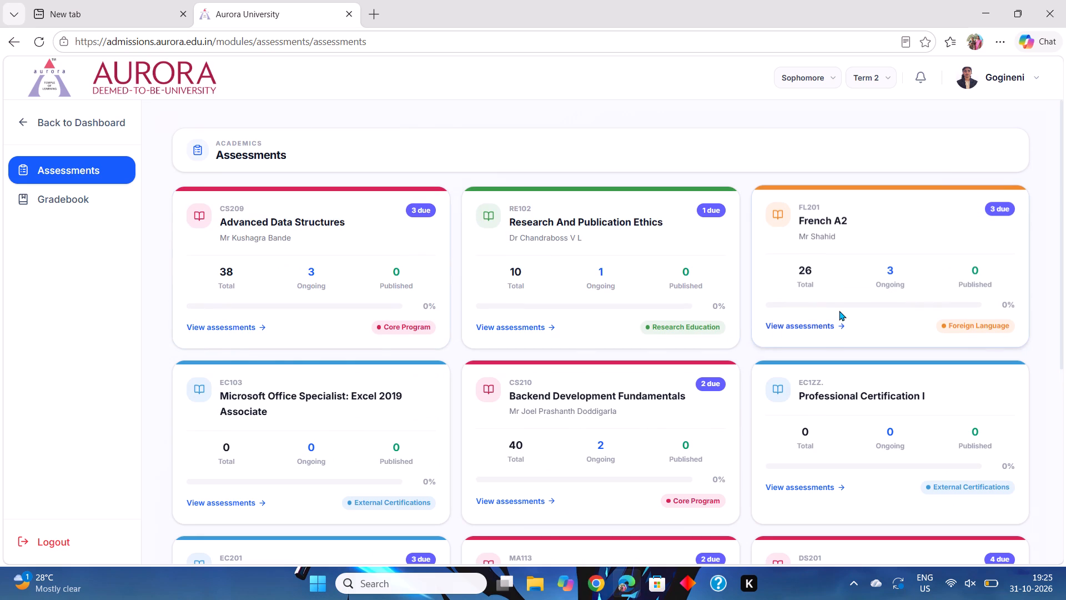
click(839, 311)
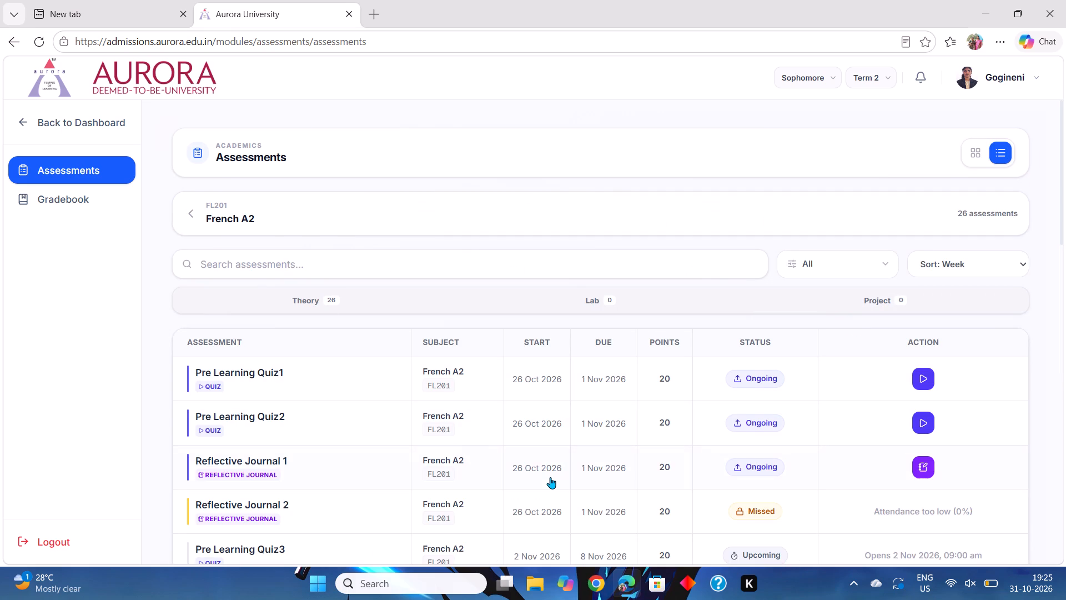
click(189, 215)
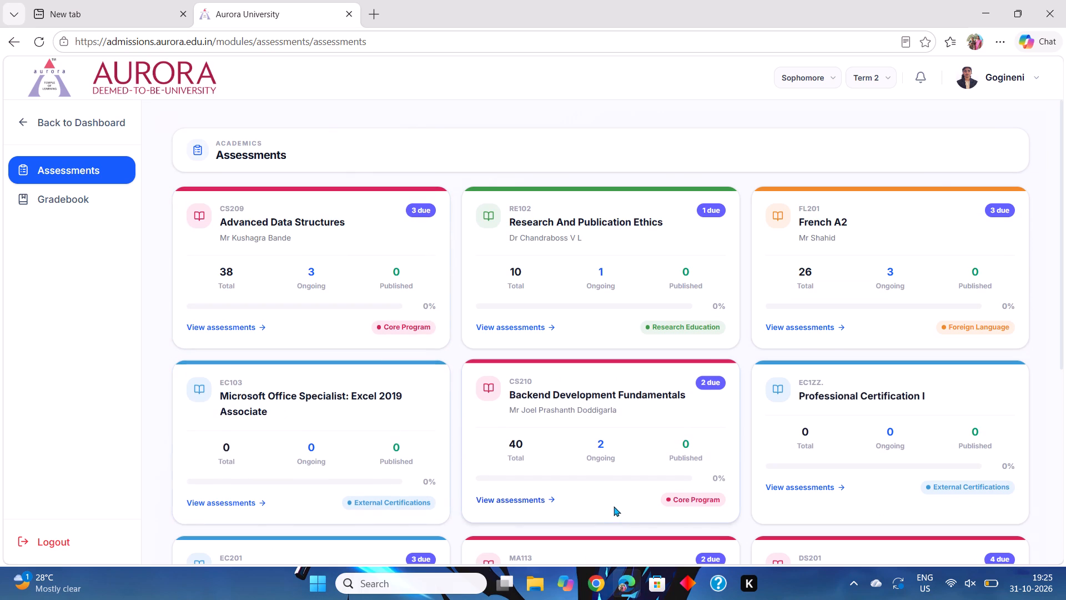
click(617, 503)
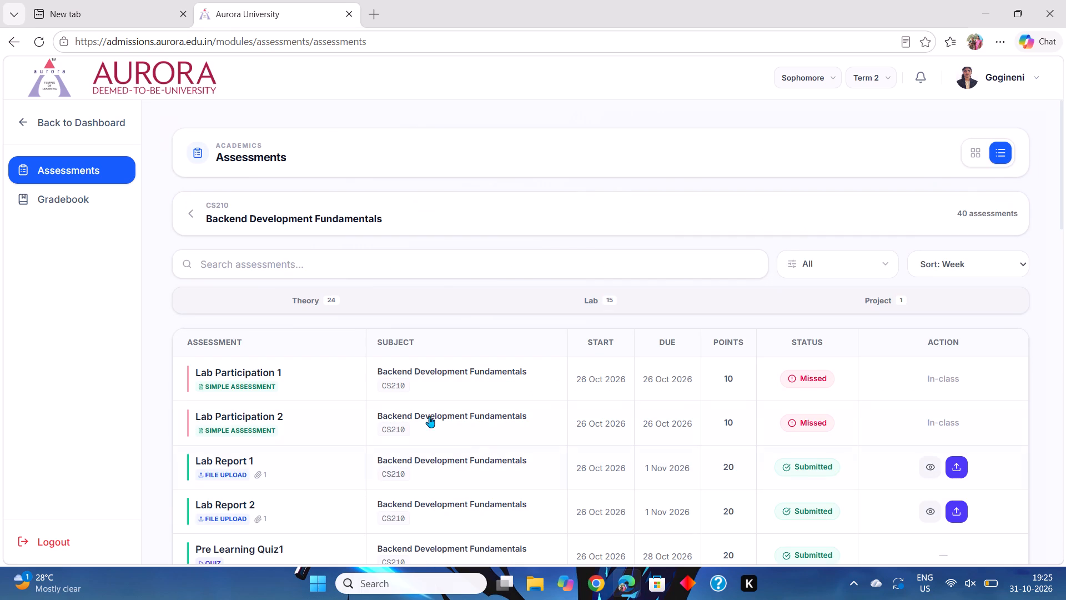
scroll(415, 415, down, 2)
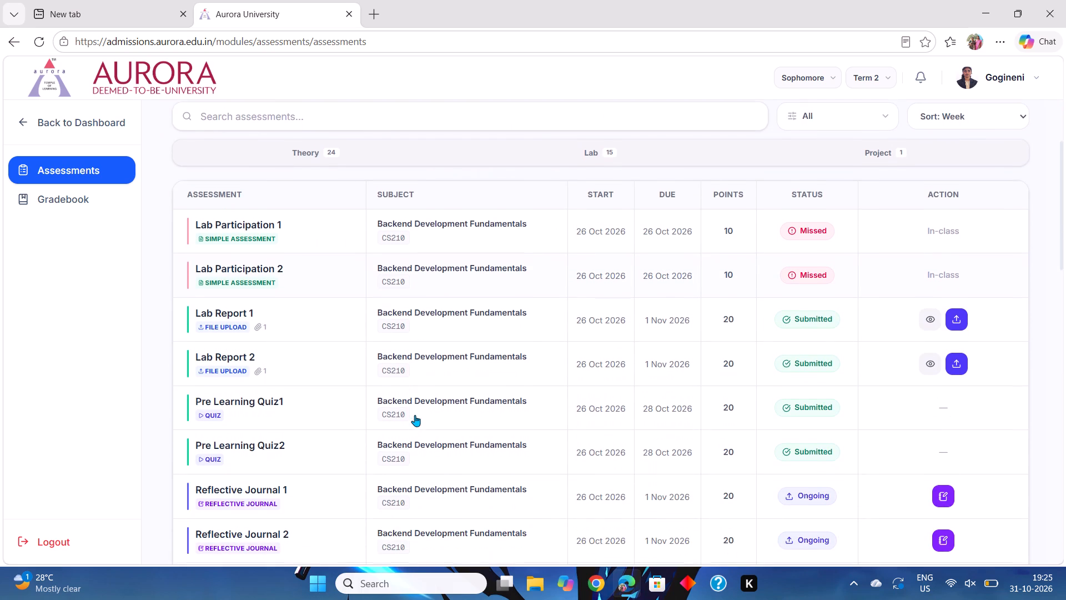
scroll(415, 415, down, 2)
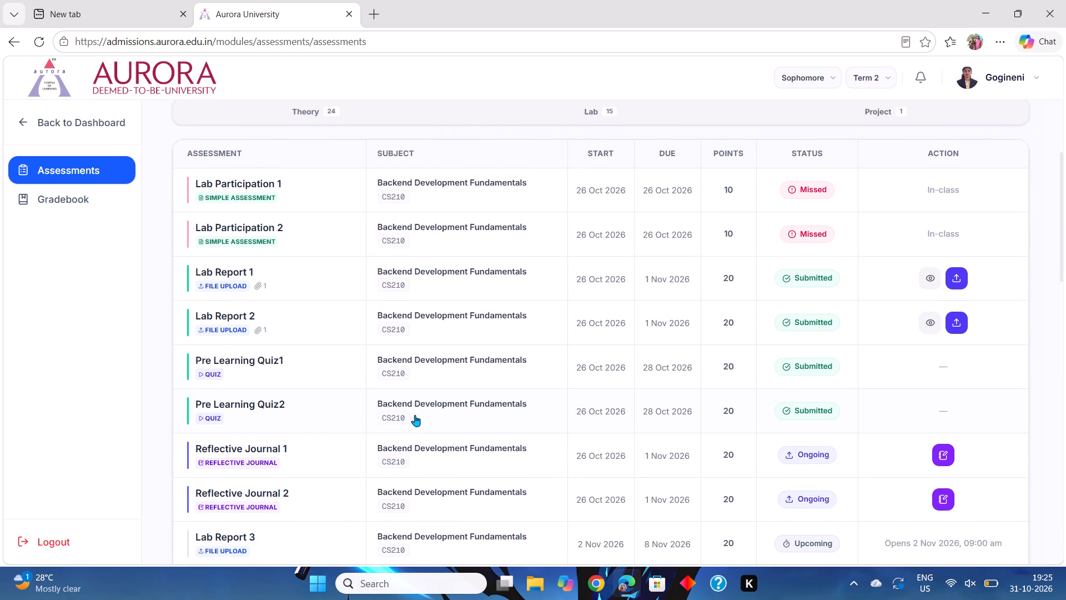
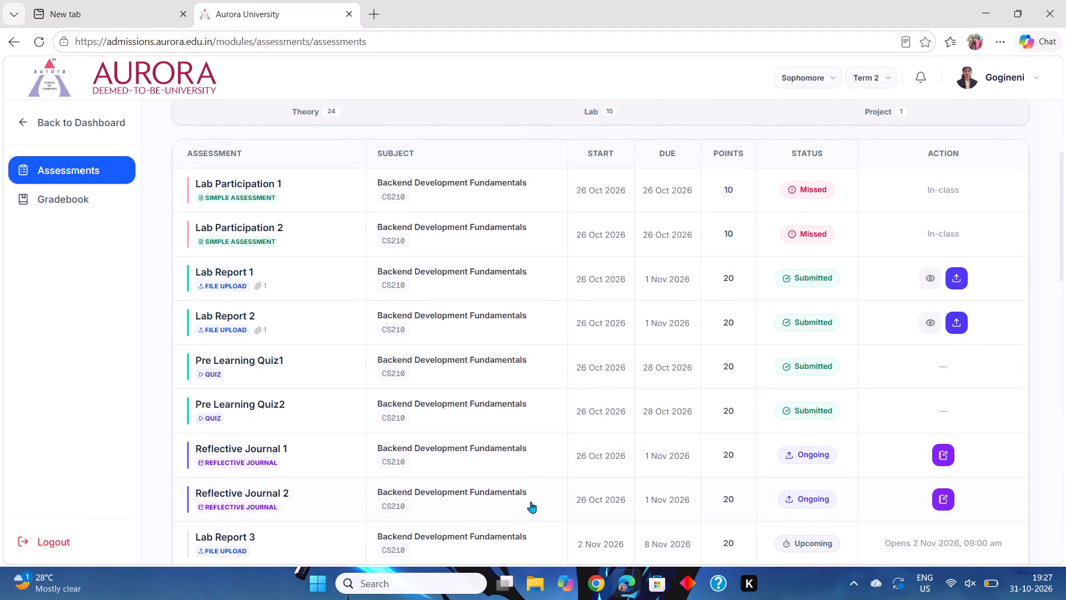
Check the assessment lists and statuses for English Language Proficiency - B2 and Linear Algebra Essentials.
scroll(531, 502, up, 3)
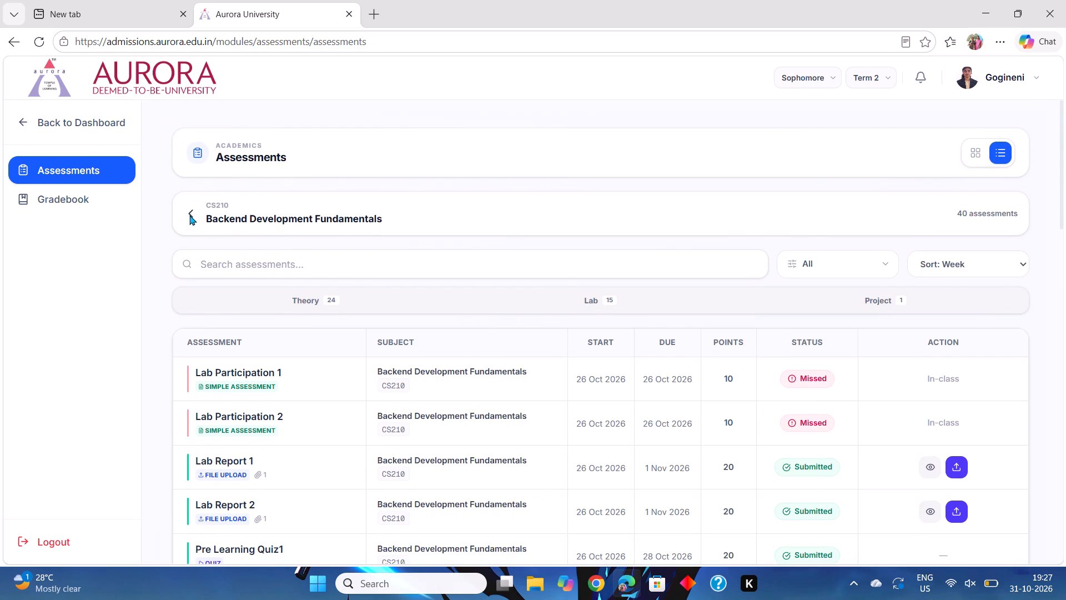
click(189, 215)
scroll(582, 443, down, 3)
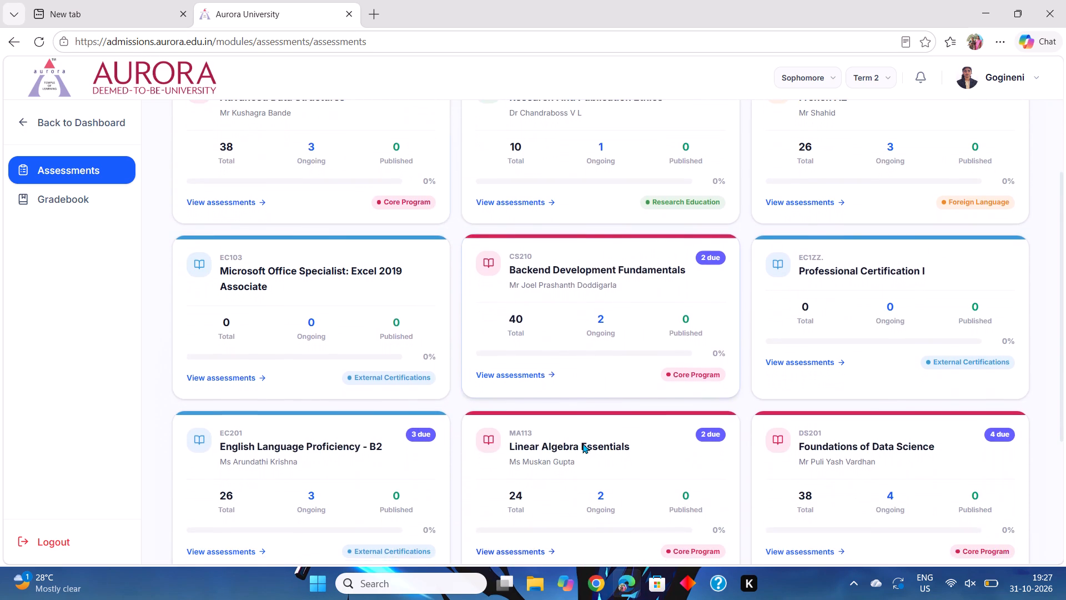
scroll(582, 443, down, 3)
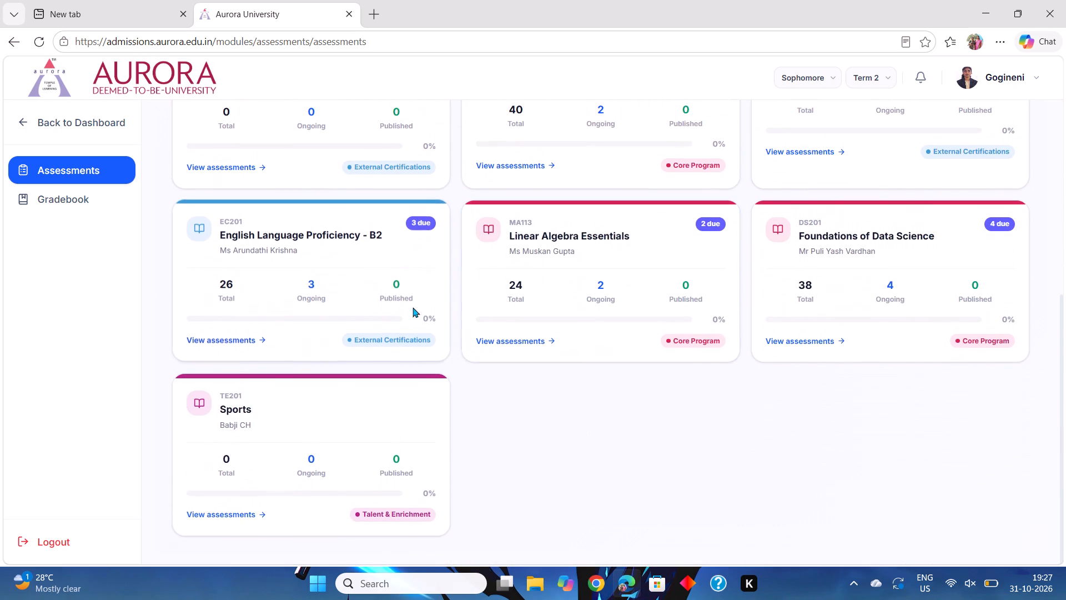
click(325, 330)
scroll(325, 330, up, 2)
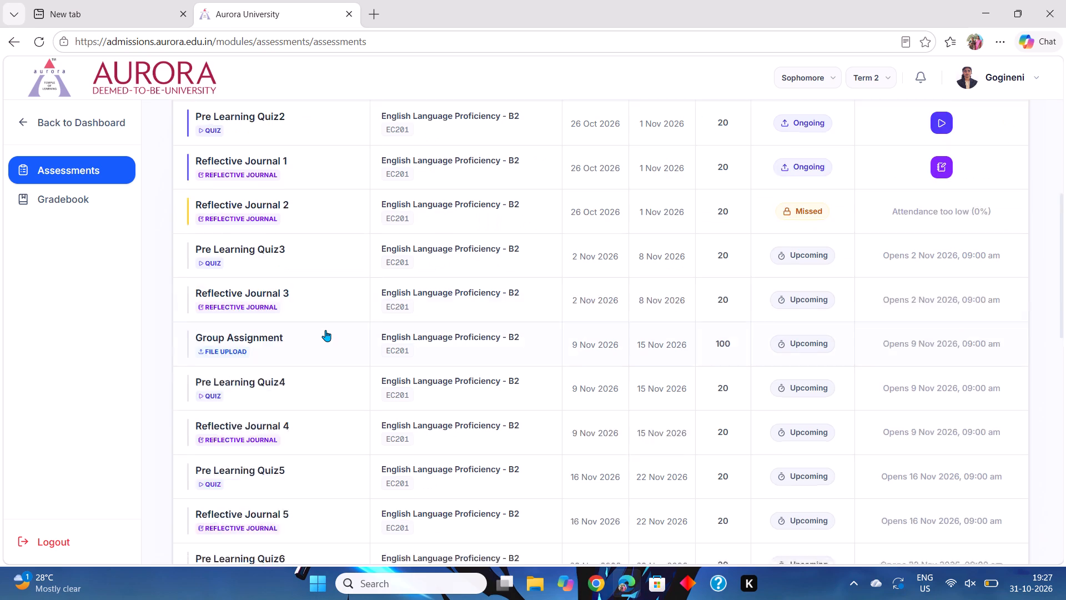
scroll(325, 330, up, 2)
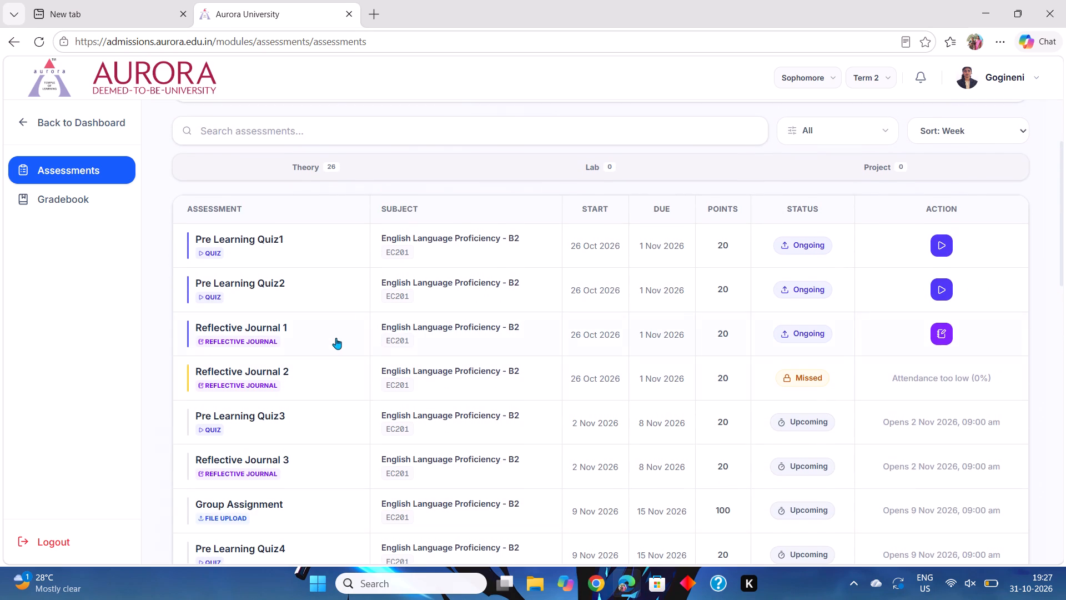
scroll(223, 223, up, 1)
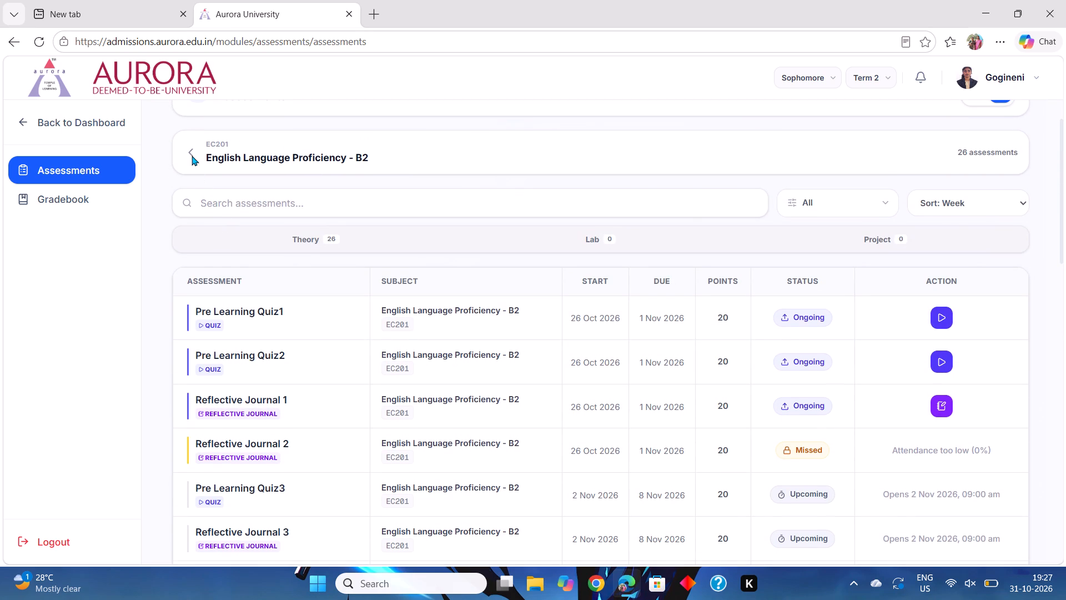
click(190, 154)
scroll(519, 506, down, 1)
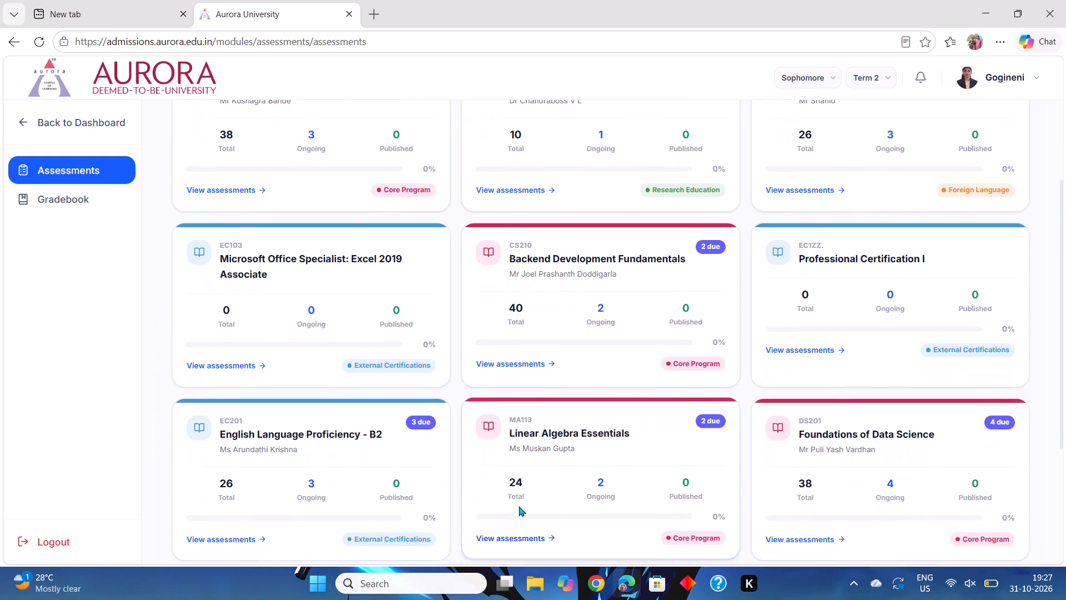
scroll(519, 506, down, 1)
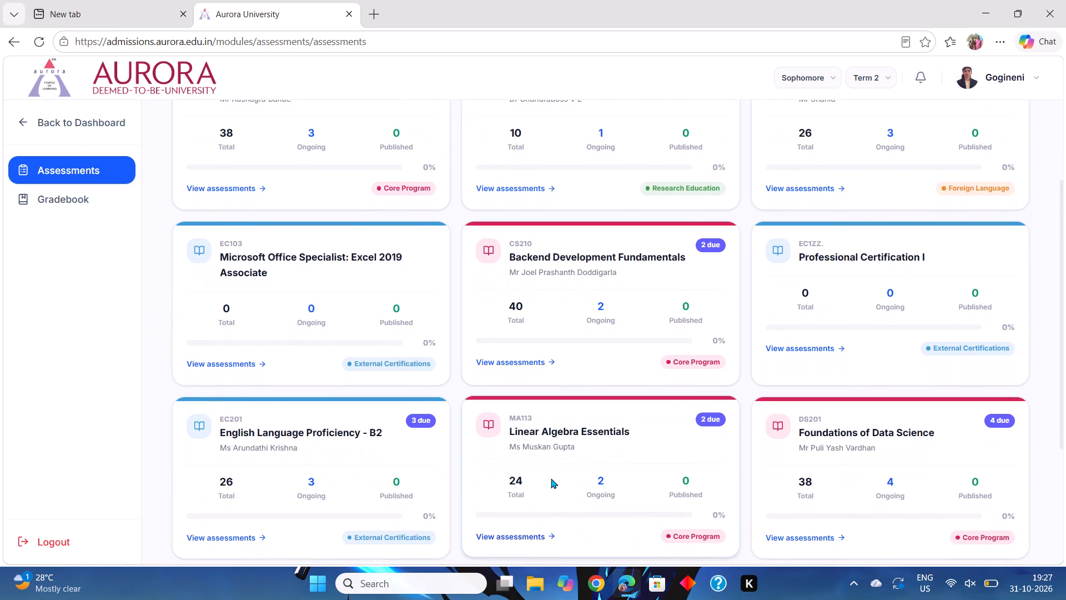
click(551, 478)
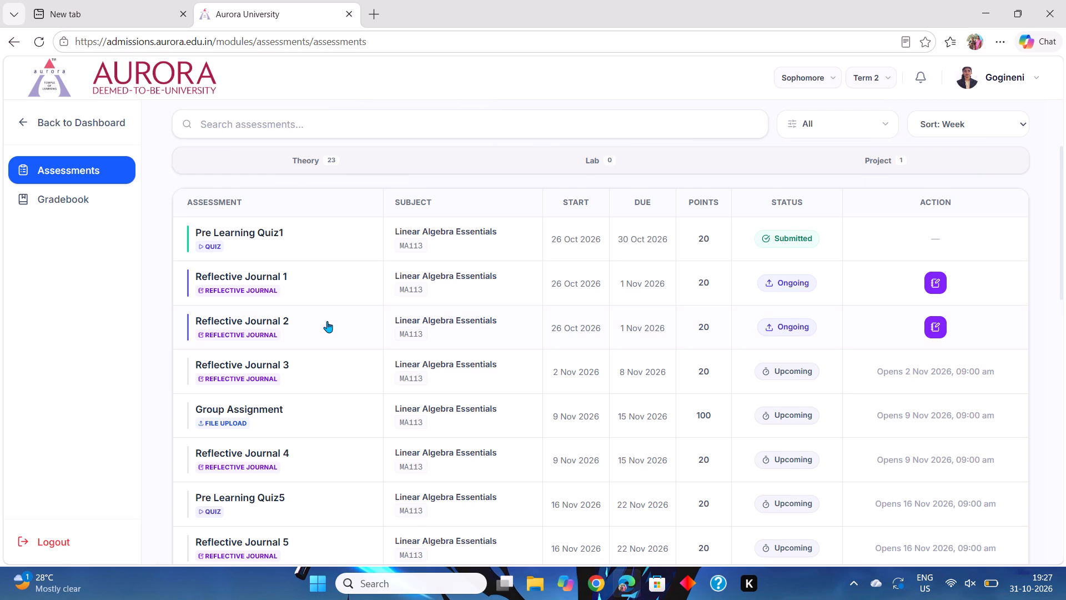
scroll(327, 321, up, 2)
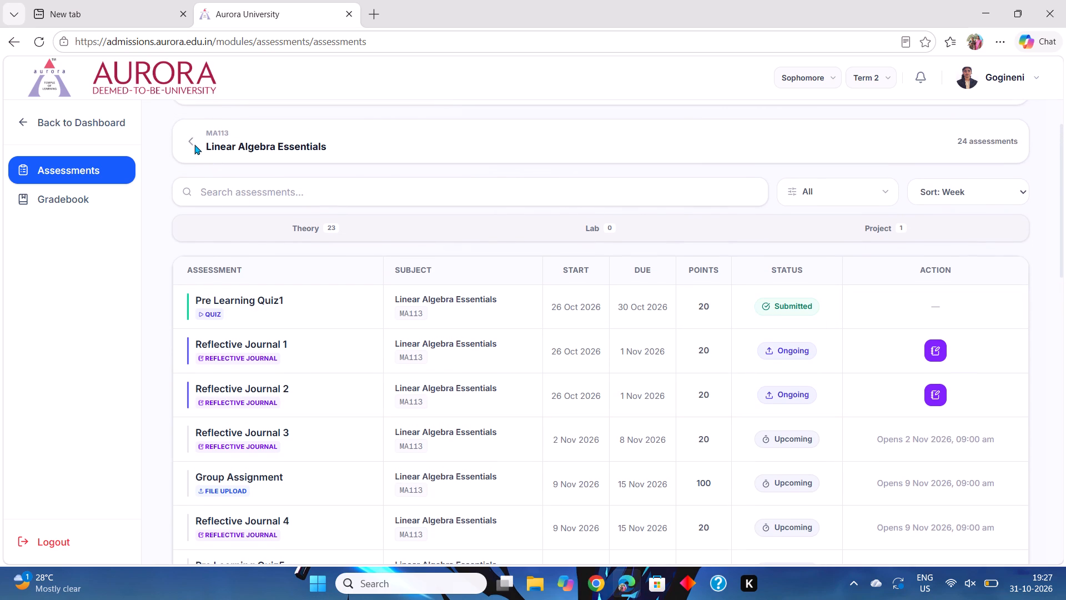
Open the Foundations of Data Science assessment list from the course overview and go to its lab reports.
click(189, 141)
scroll(524, 423, down, 1)
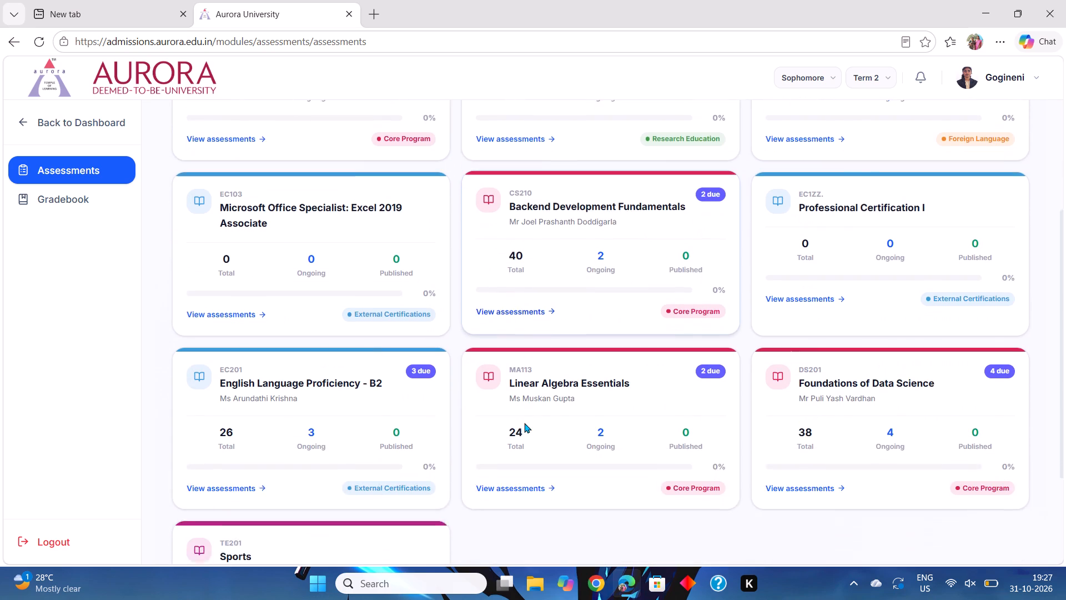
scroll(524, 423, down, 2)
click(847, 373)
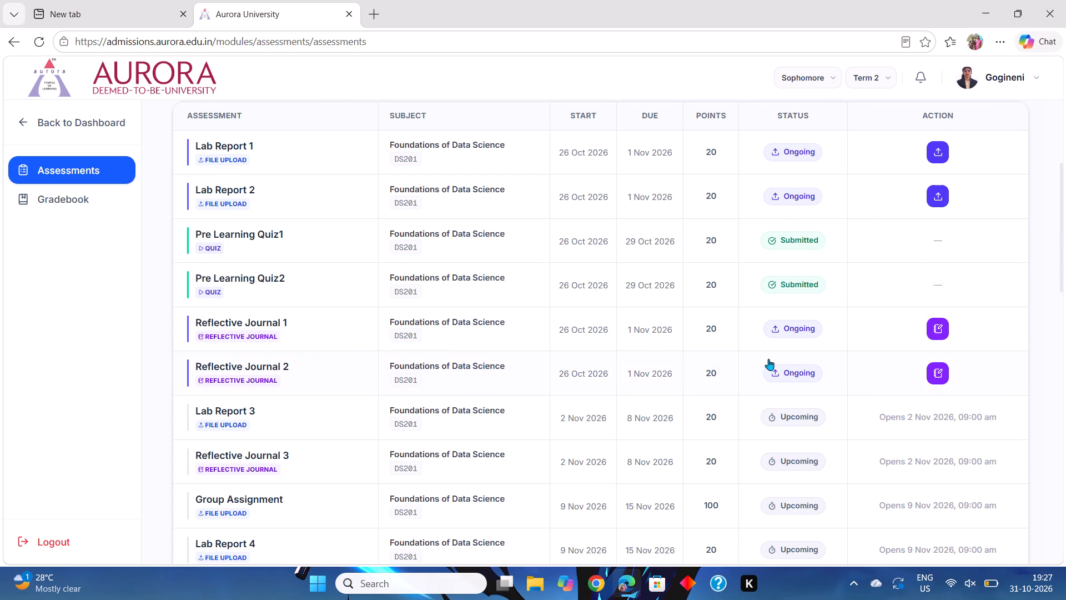
scroll(444, 286, up, 2)
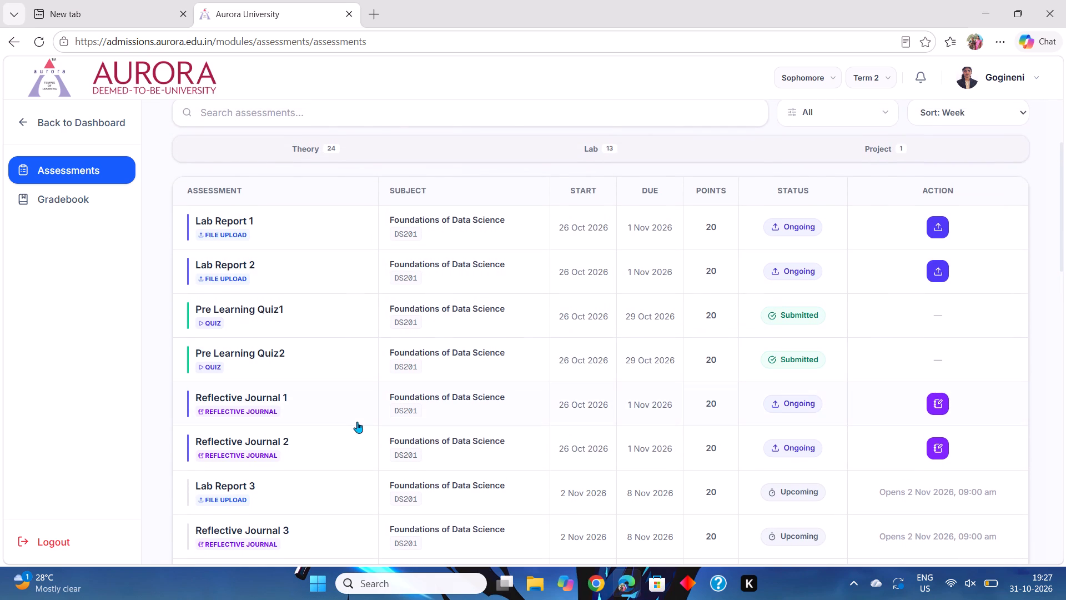
scroll(367, 332, up, 1)
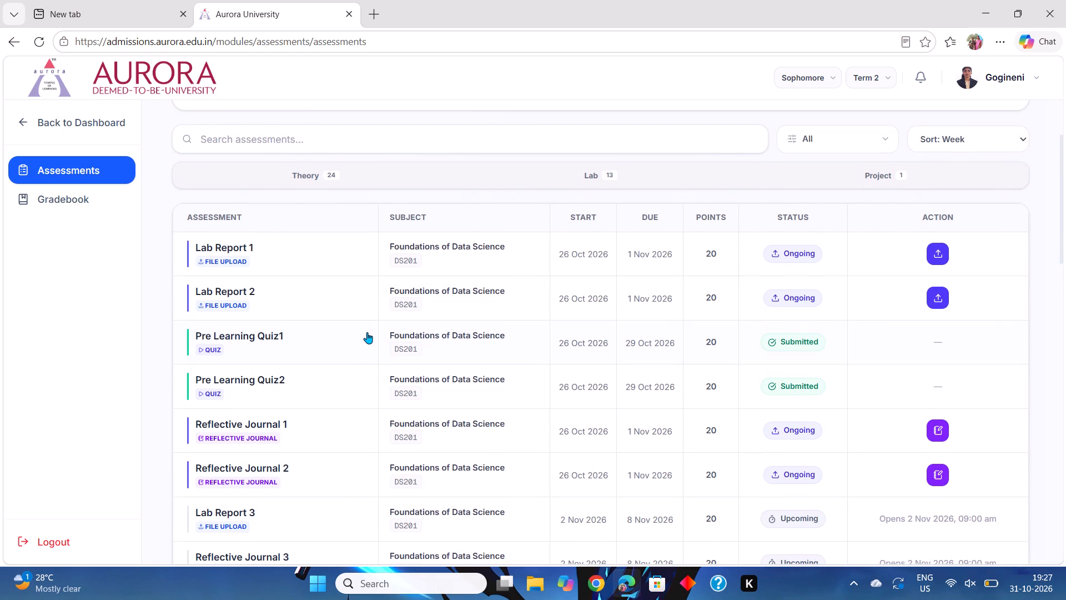
scroll(367, 332, up, 2)
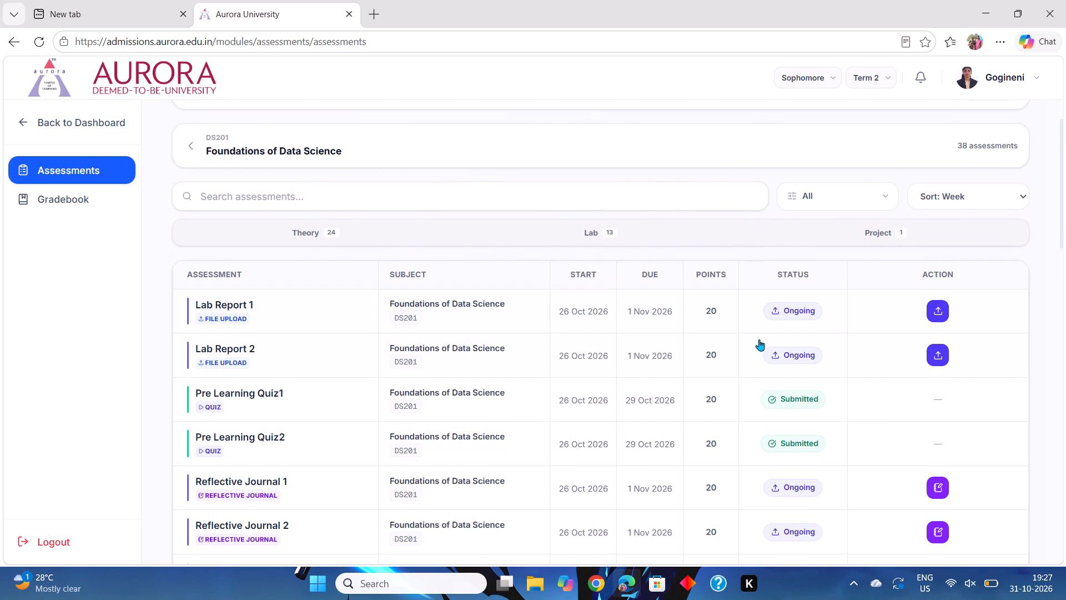
Upload the Lab 1 PDF from the FDS folder on the Desktop as the Foundations of Data Science Lab Report 1 submission.
click(944, 311)
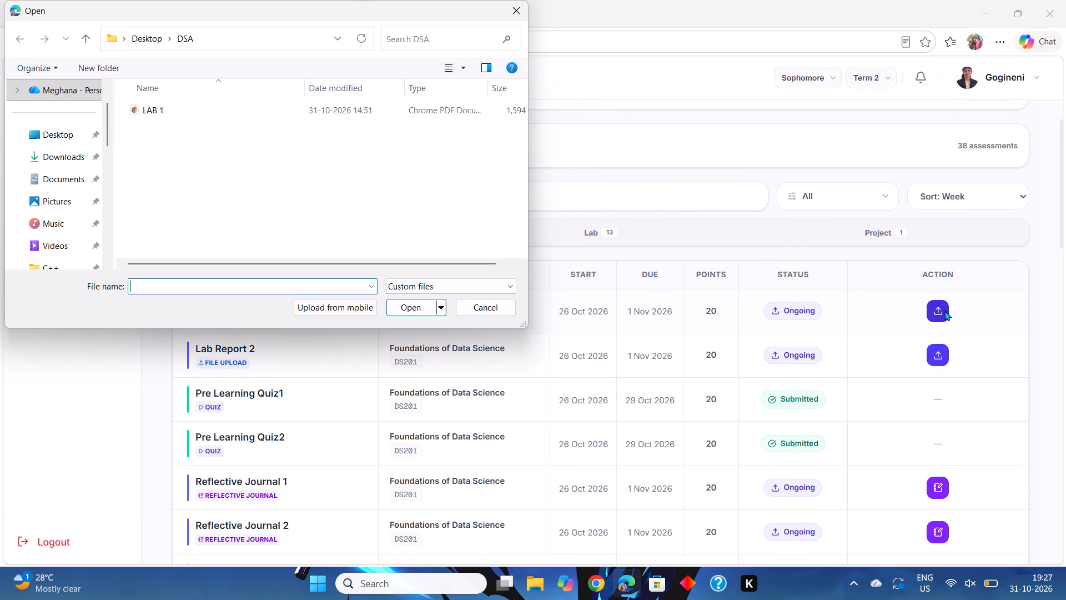
click(939, 312)
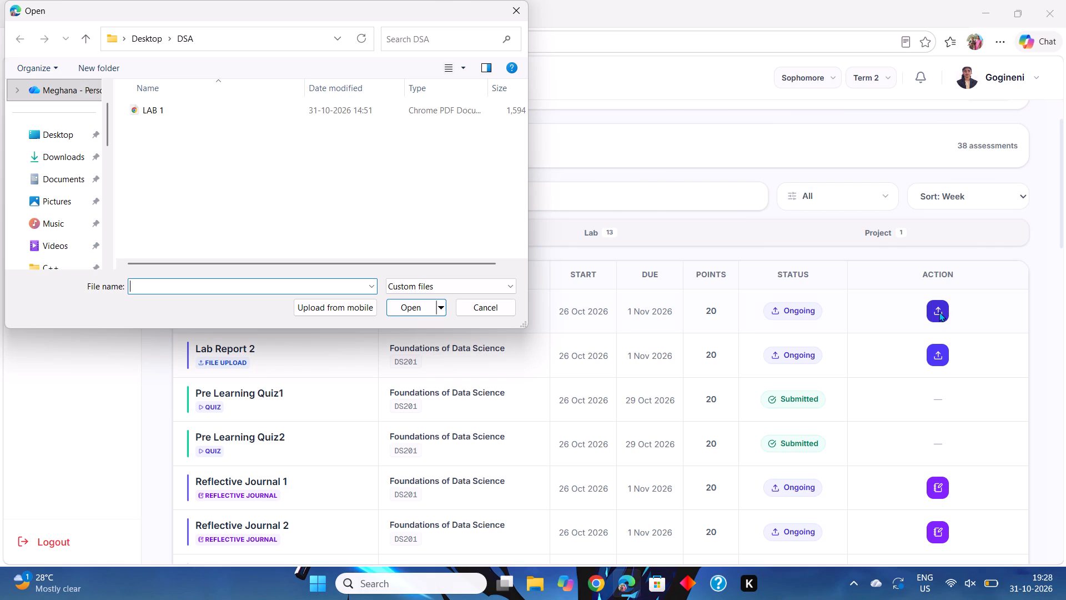
click(939, 312)
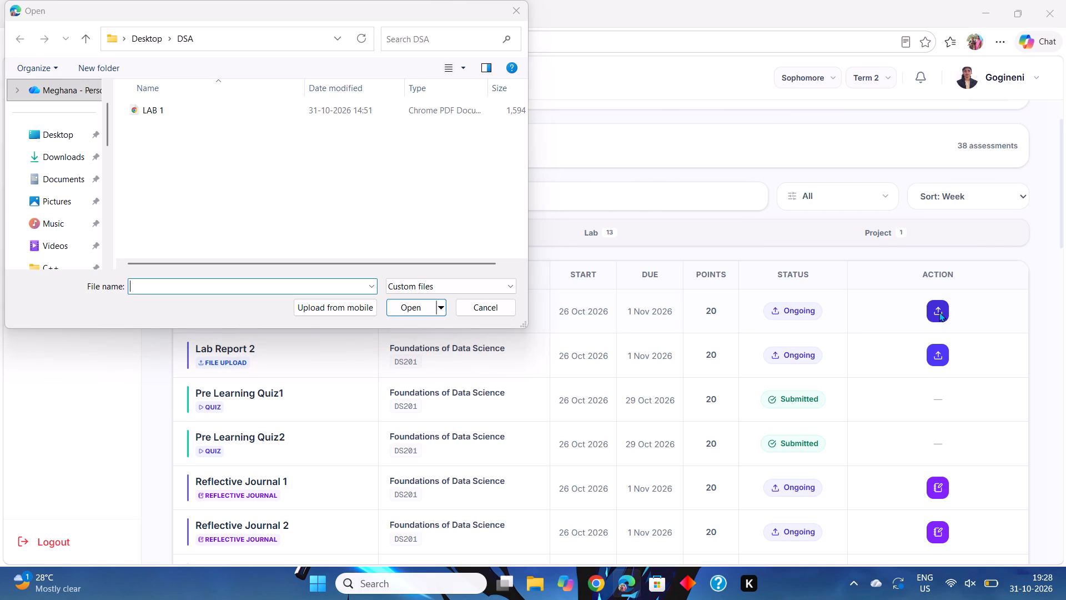
scroll(74, 198, down, 1)
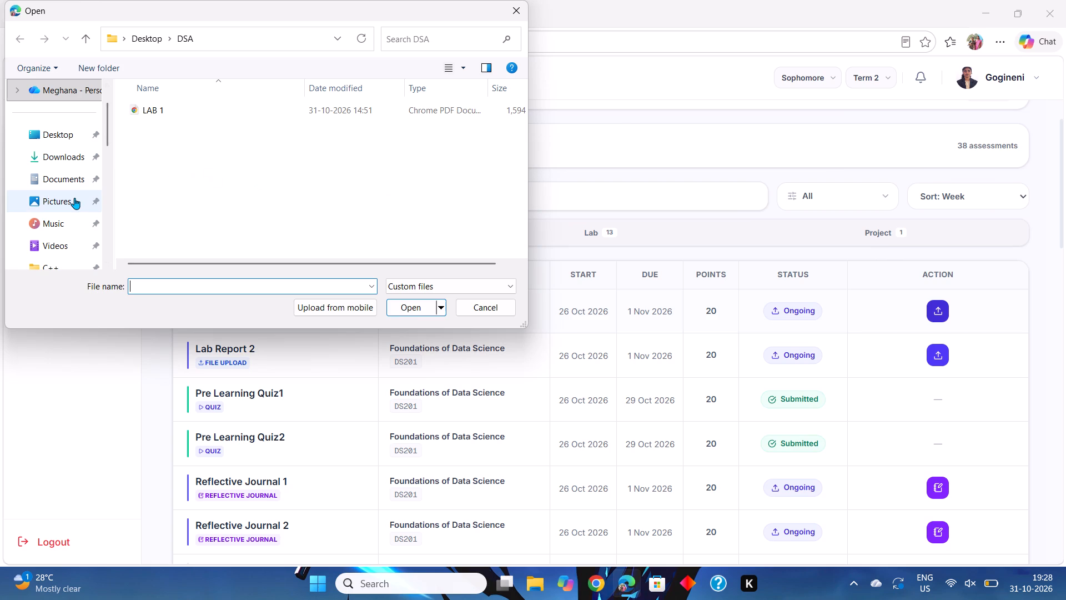
scroll(74, 198, down, 2)
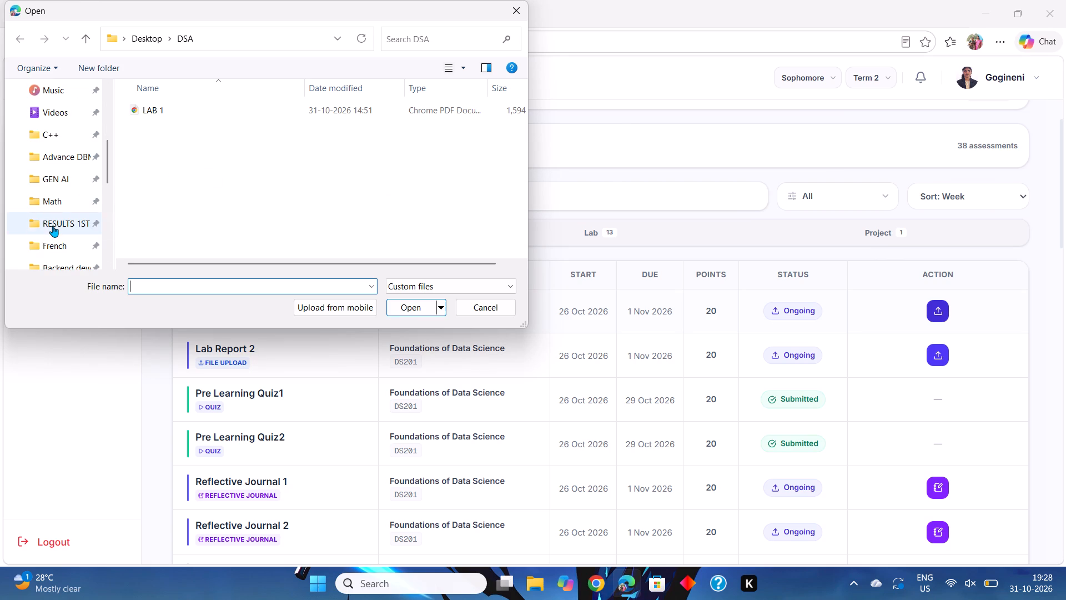
scroll(53, 226, down, 1)
click(63, 178)
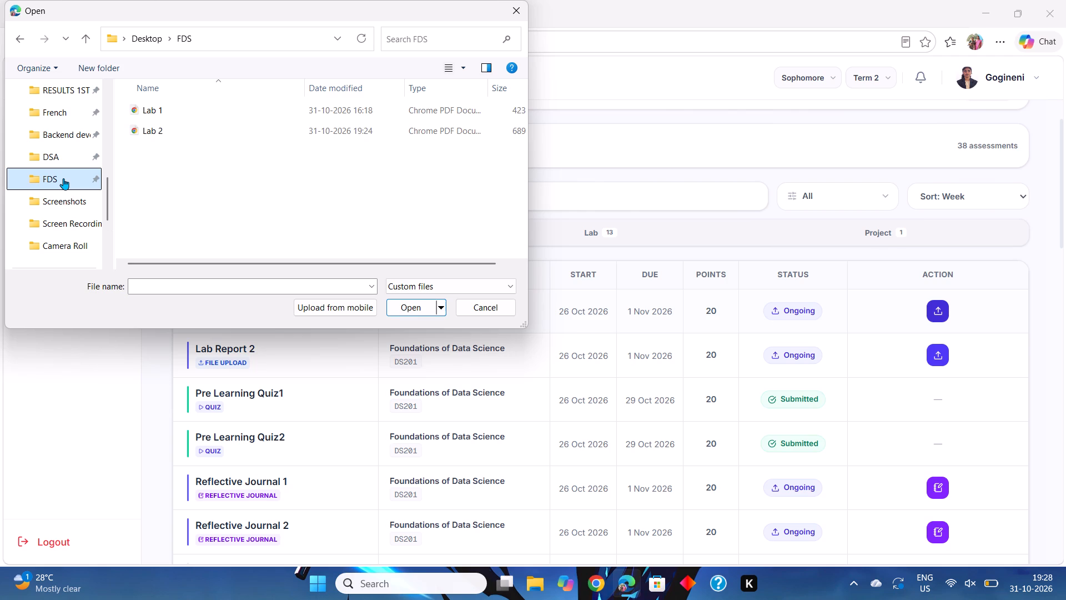
click(175, 106)
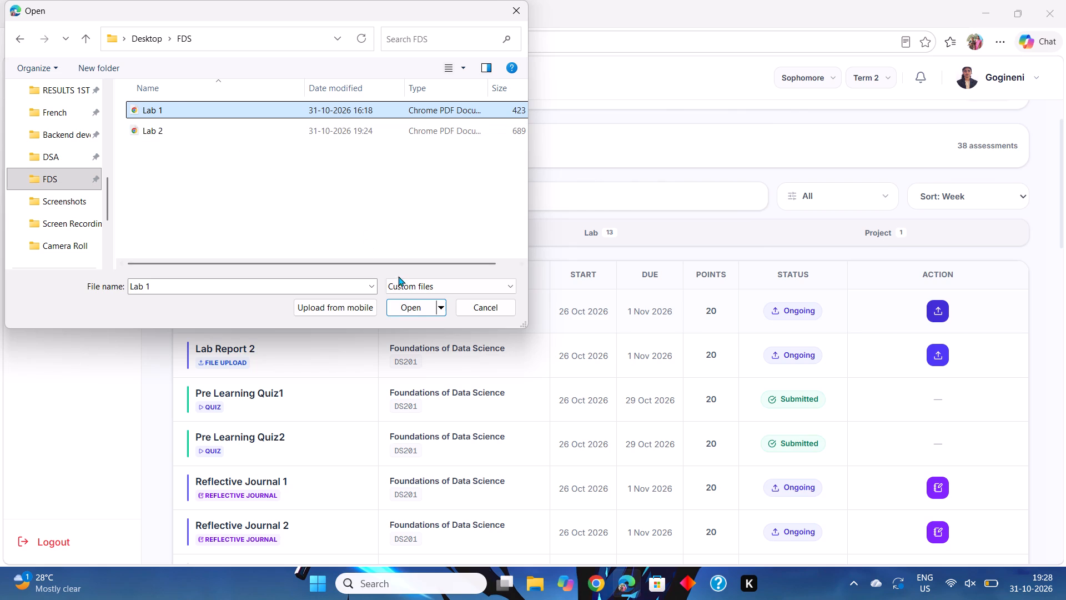
click(415, 313)
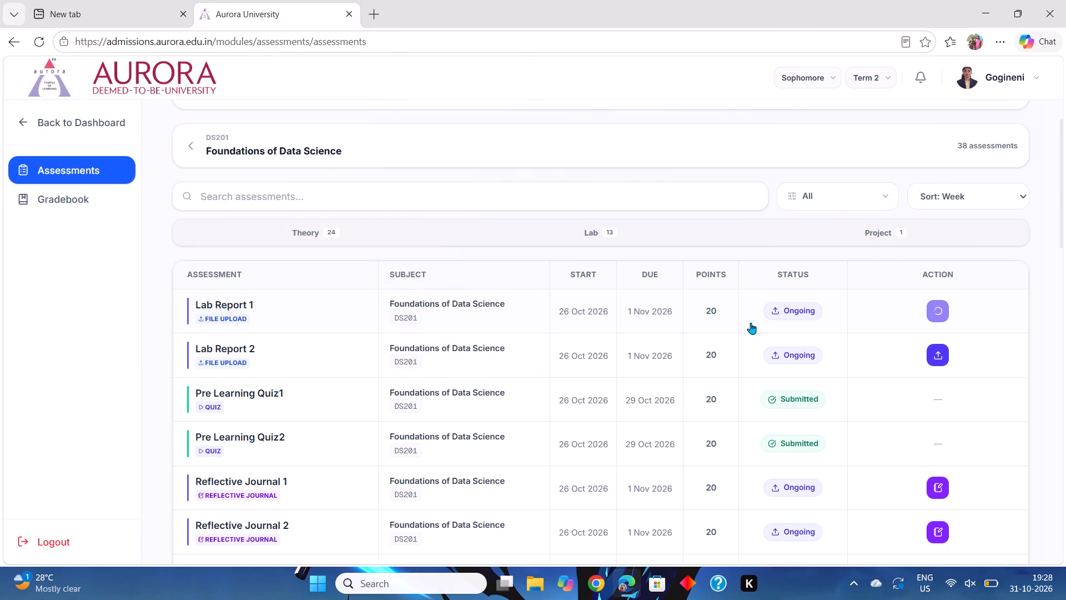
Upload the Lab 2 PDF from the FDS folder as the Foundations of Data Science Lab Report 2 submission.
click(933, 358)
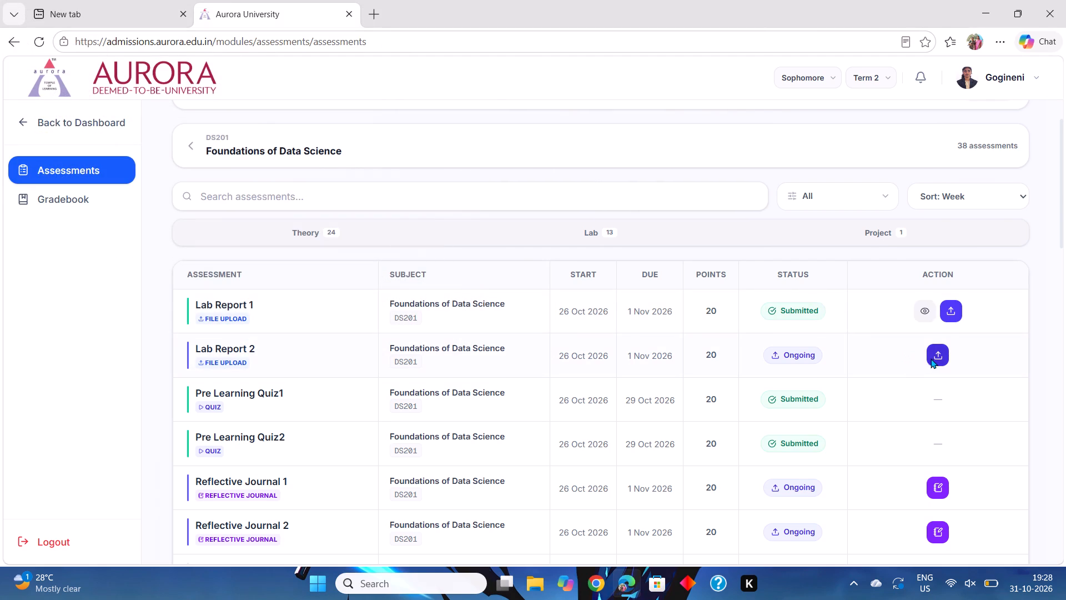
click(187, 138)
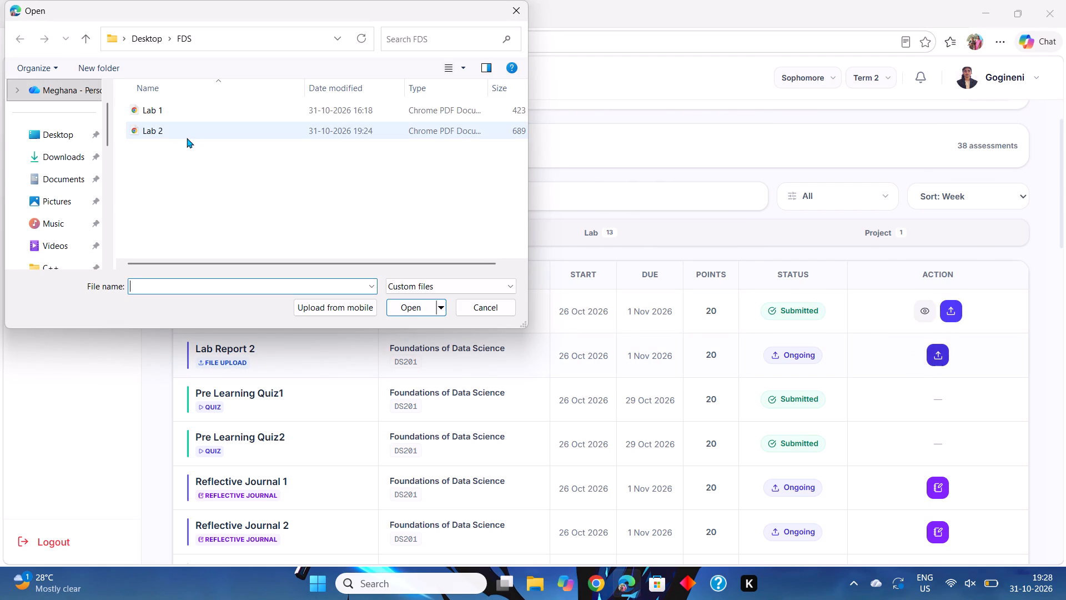
click(416, 316)
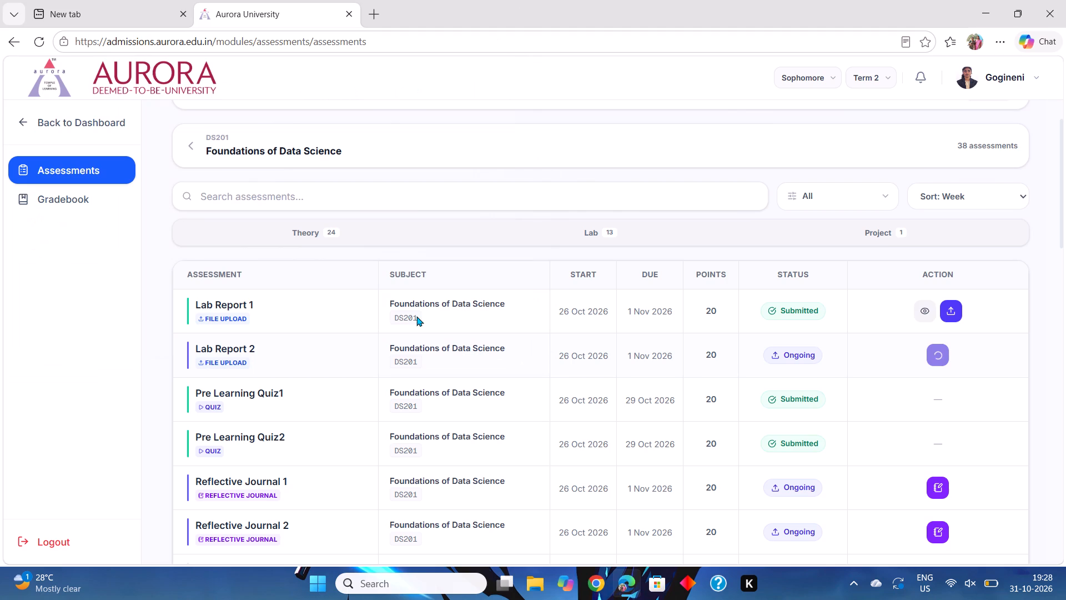
View the submitted Lab Report 1 PDF, review its pages, and close it.
click(924, 312)
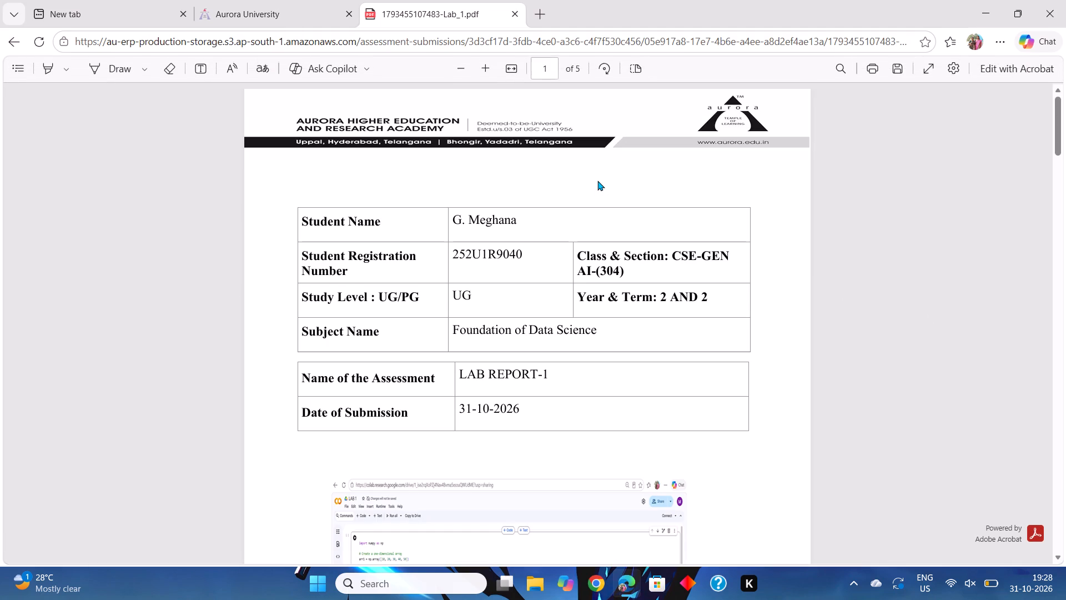
scroll(560, 326, down, 8)
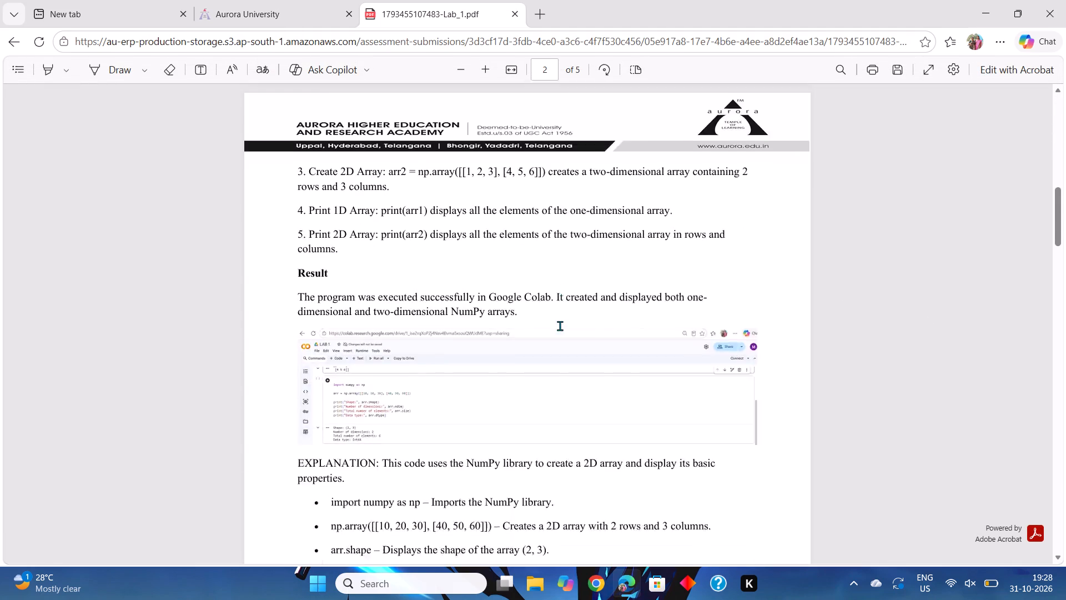
scroll(560, 326, down, 8)
scroll(560, 326, up, 2)
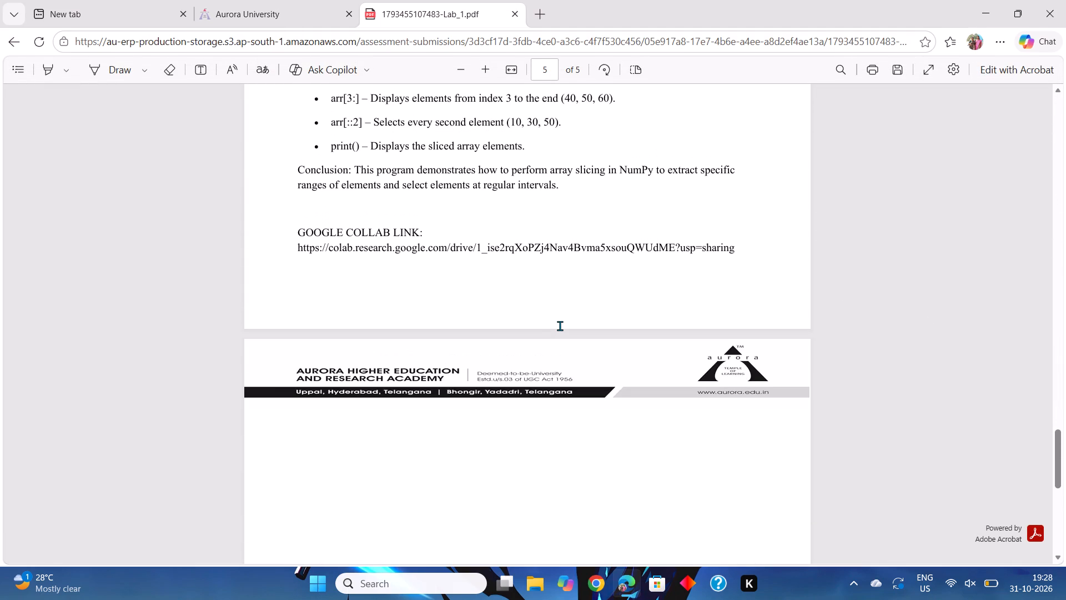
scroll(560, 326, up, 11)
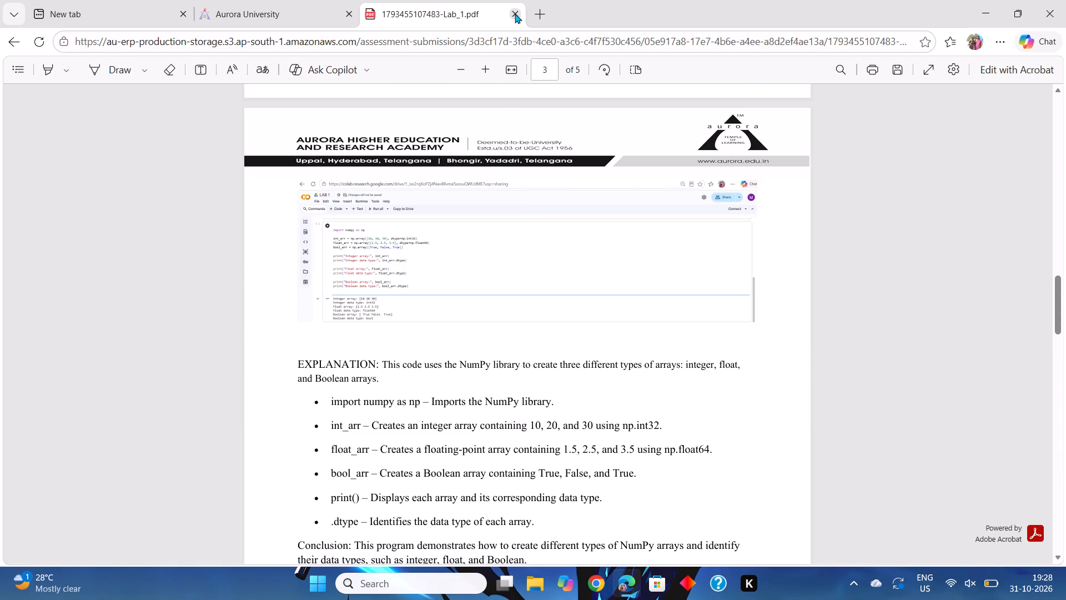
click(516, 12)
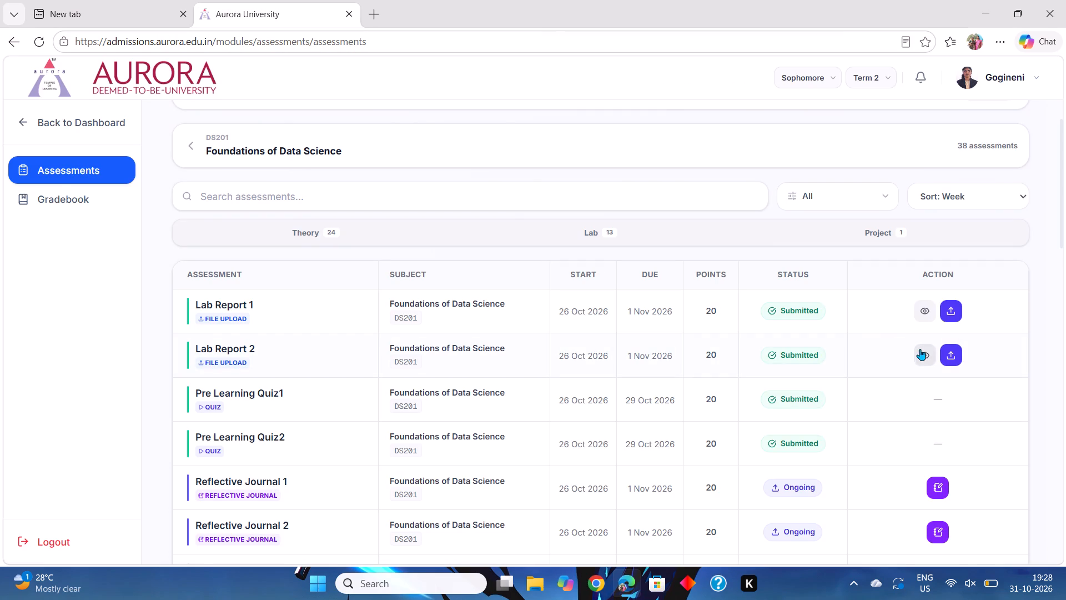
View the submitted Lab Report 2 PDF, close it, and look over the Foundations of Data Science assessment list.
click(924, 354)
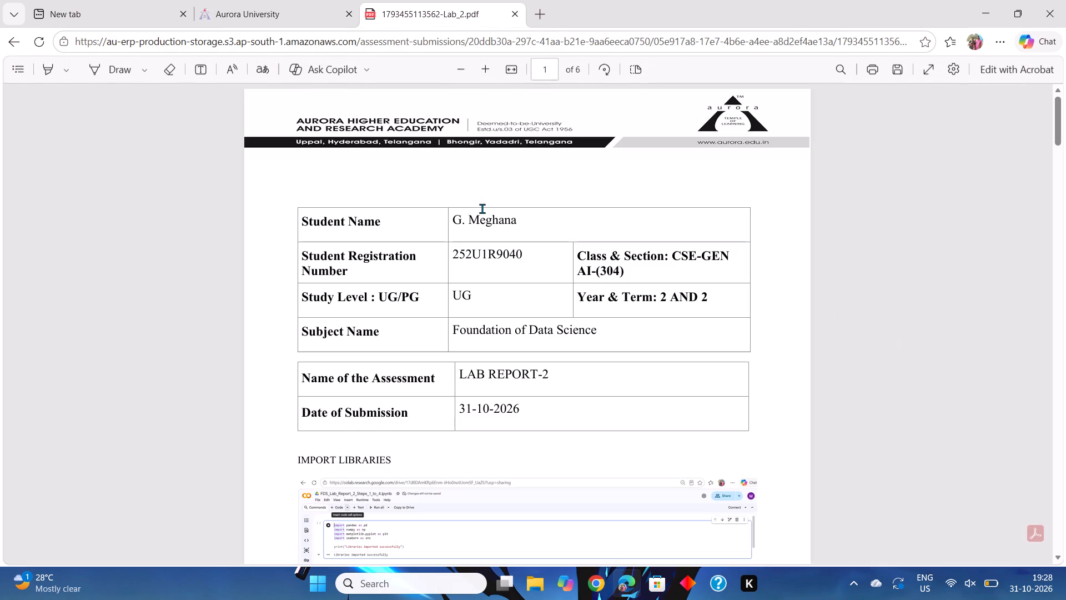
scroll(482, 208, down, 13)
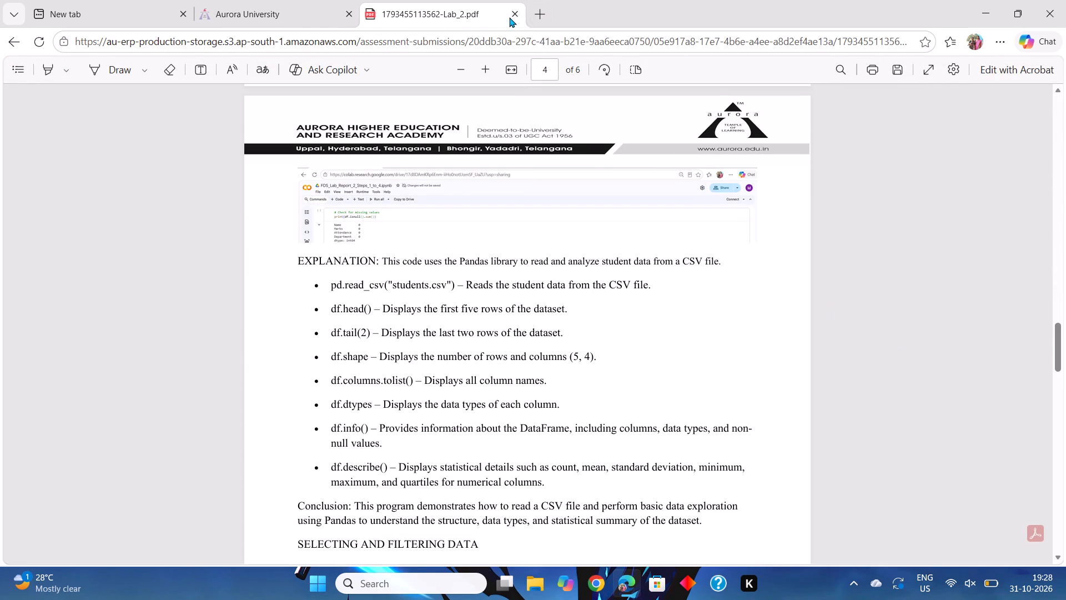
click(515, 13)
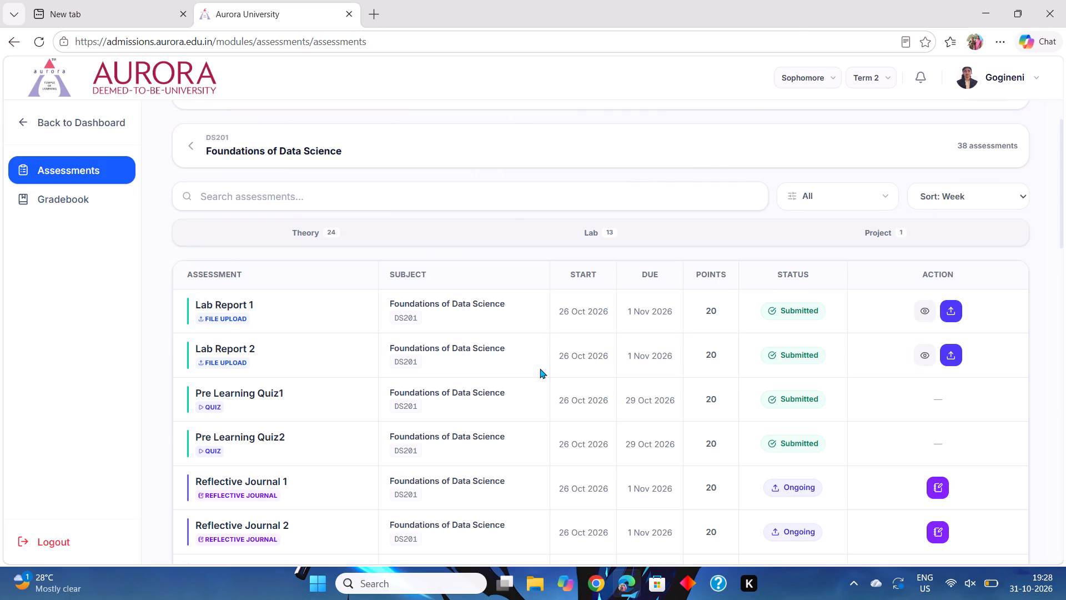
scroll(540, 368, down, 3)
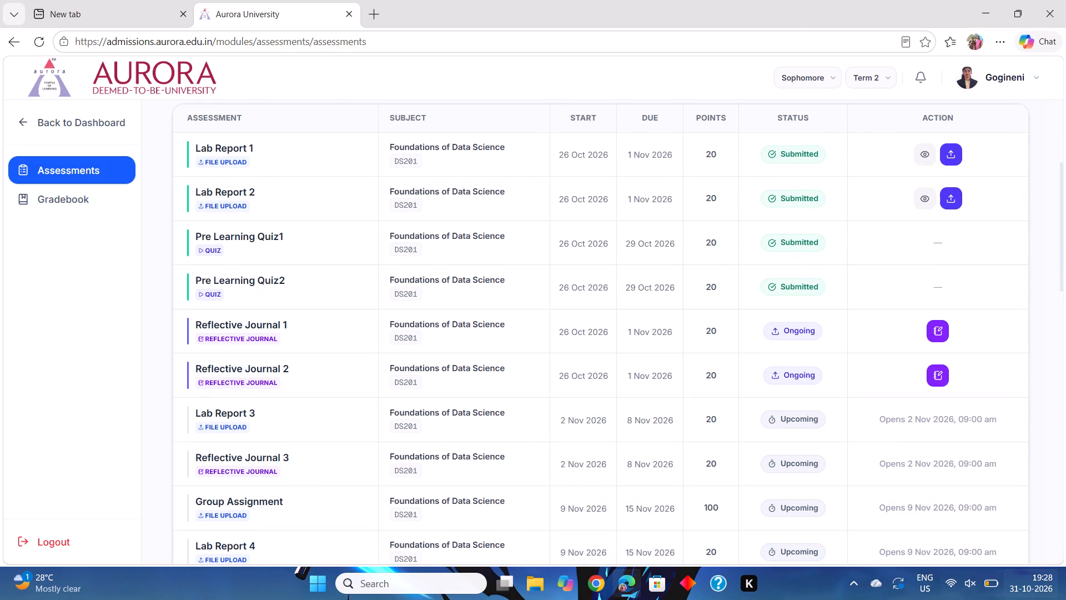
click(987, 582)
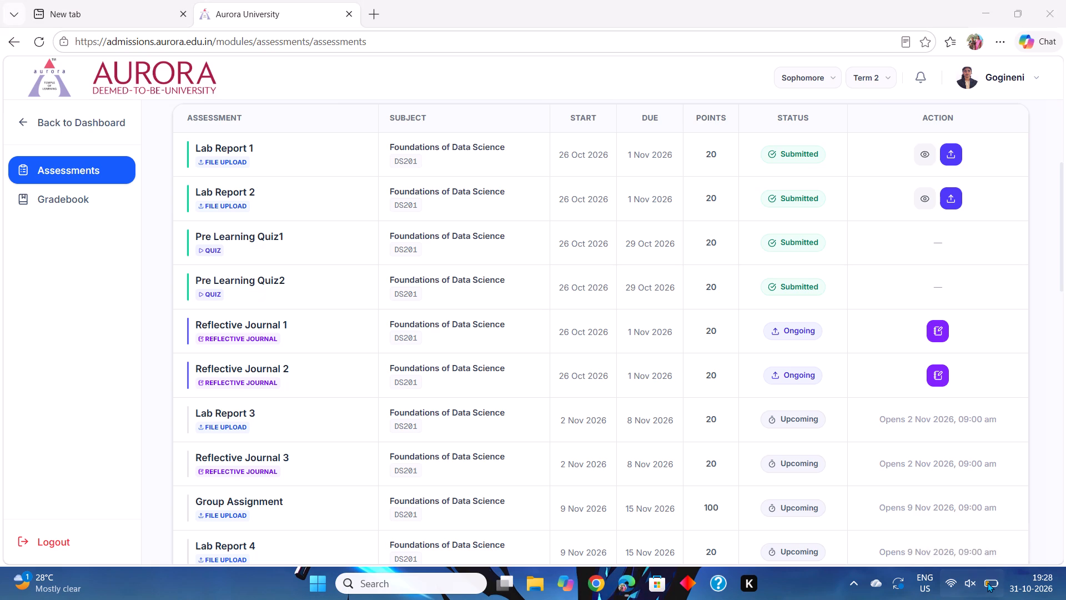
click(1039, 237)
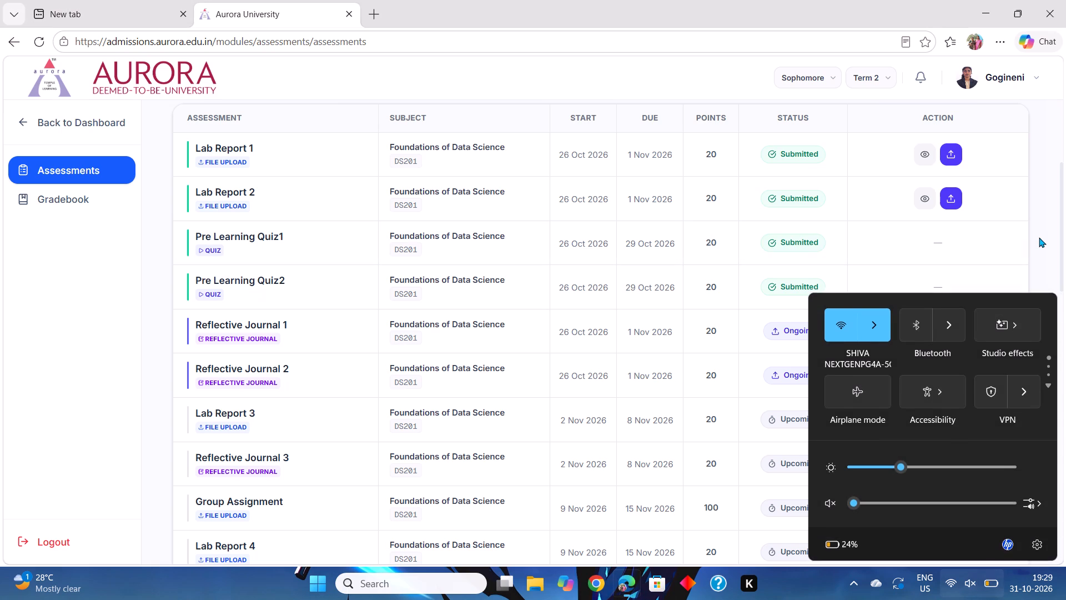
Look through the Foundations of Data Science assessment list for pending items and return to the course overview.
scroll(573, 379, down, 1)
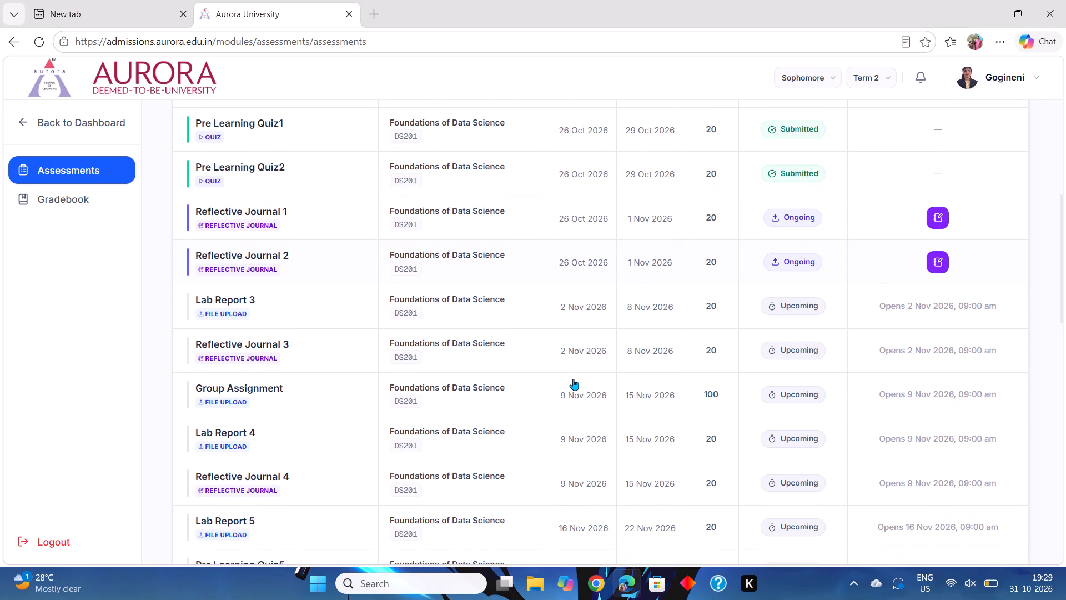
scroll(573, 379, down, 2)
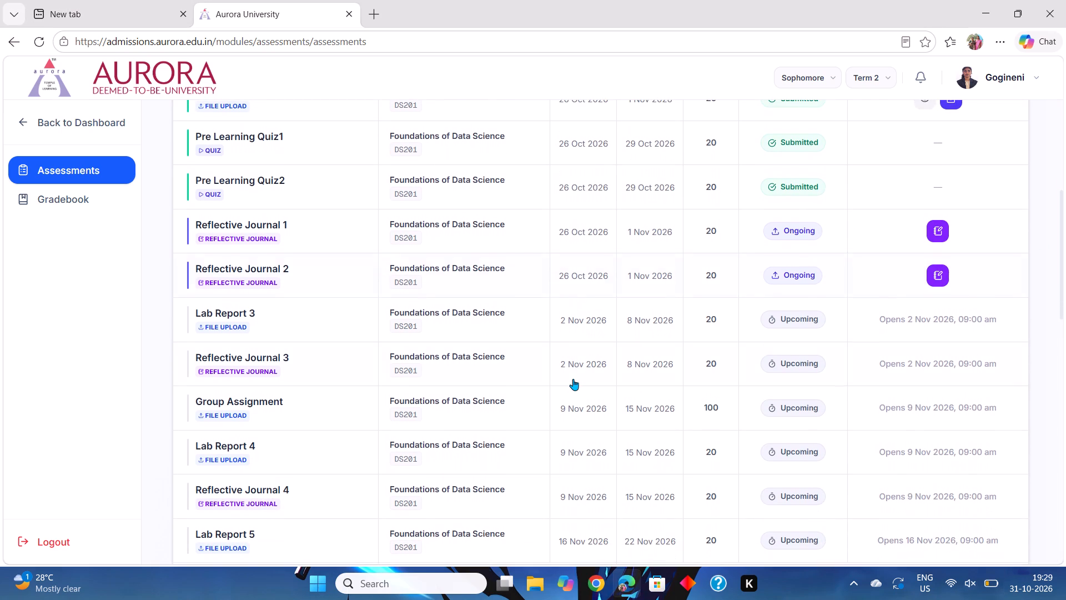
scroll(521, 263, up, 2)
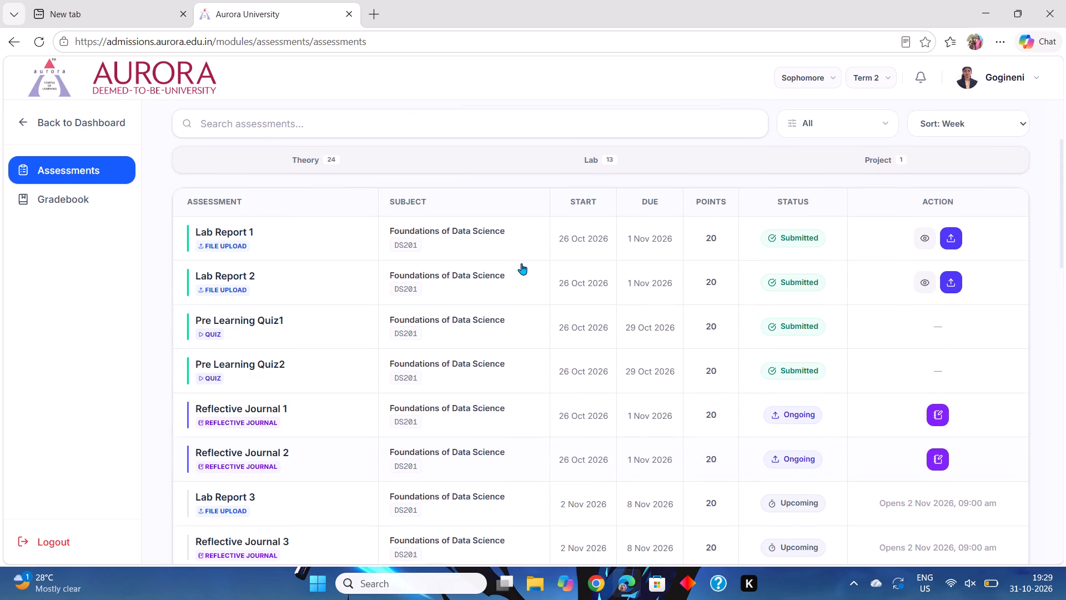
scroll(521, 263, up, 1)
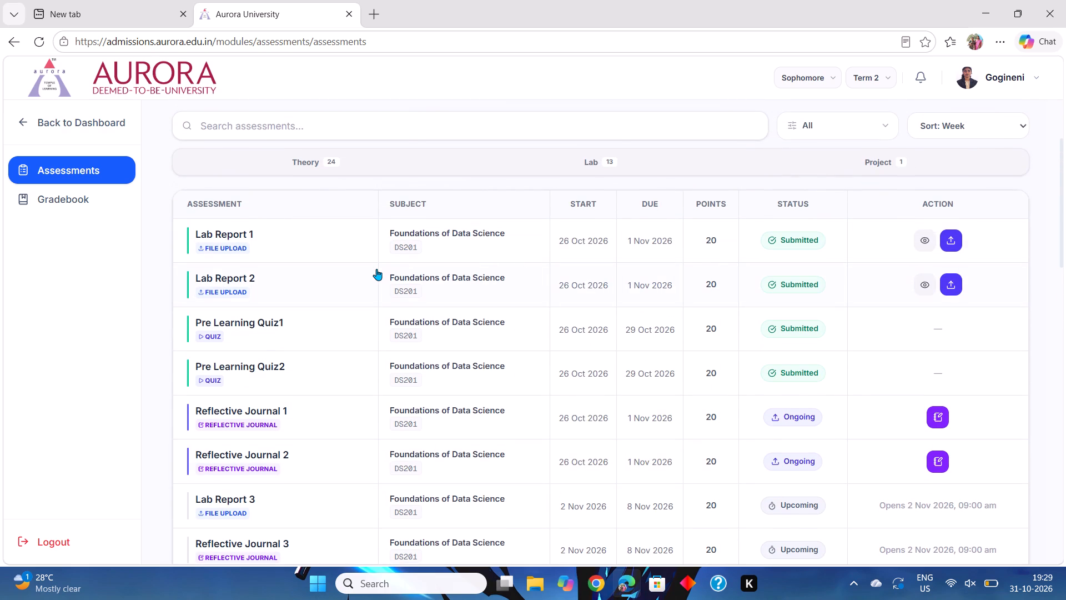
scroll(376, 269, up, 3)
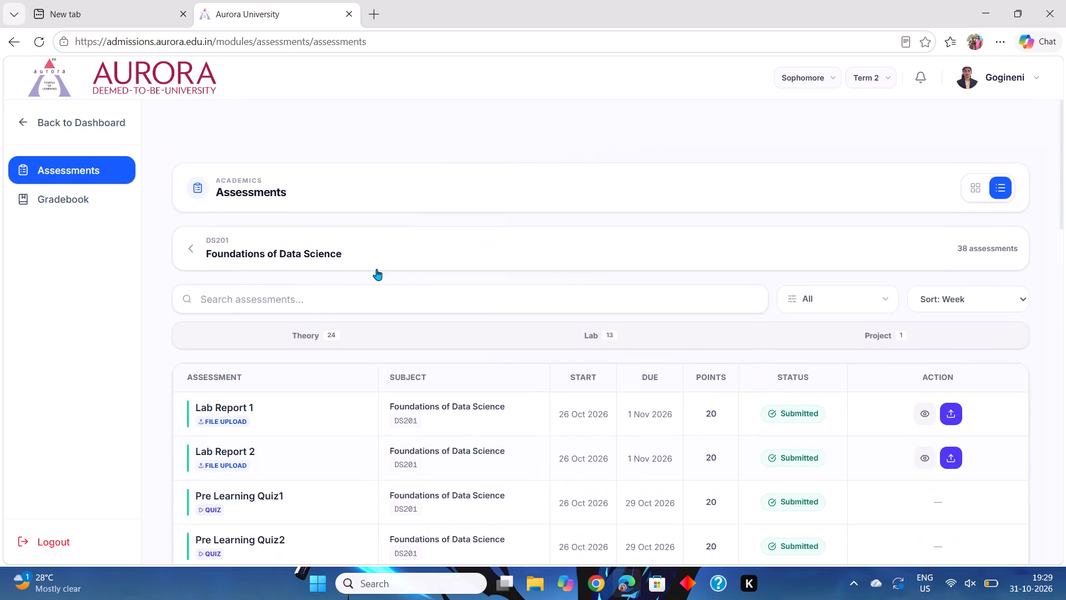
click(190, 215)
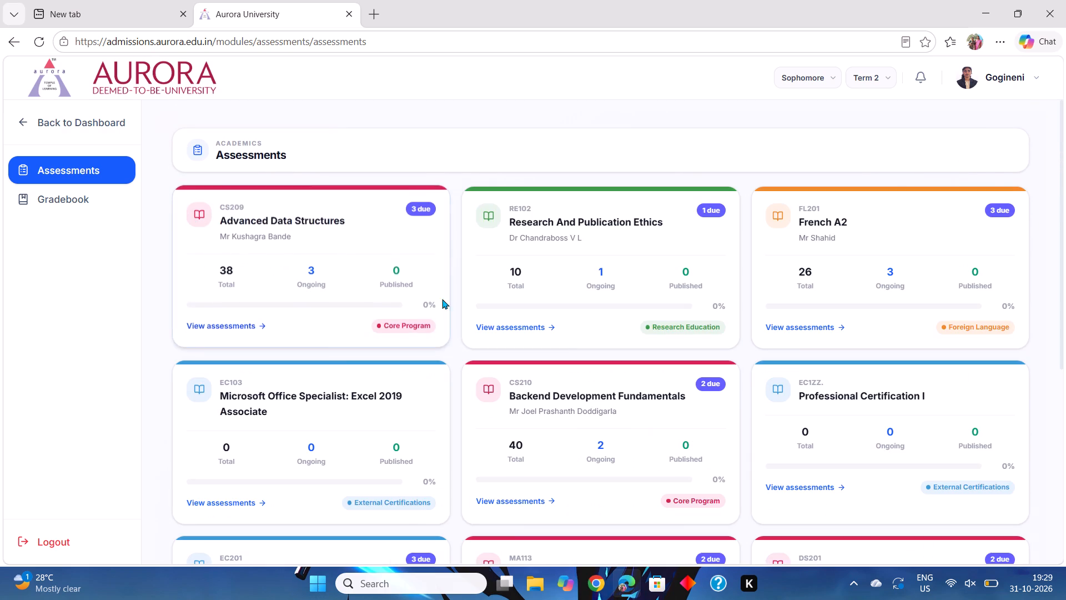
Open the Linear Algebra Essentials assessments, check which items are still pending, and return to the course overview.
scroll(566, 376, down, 4)
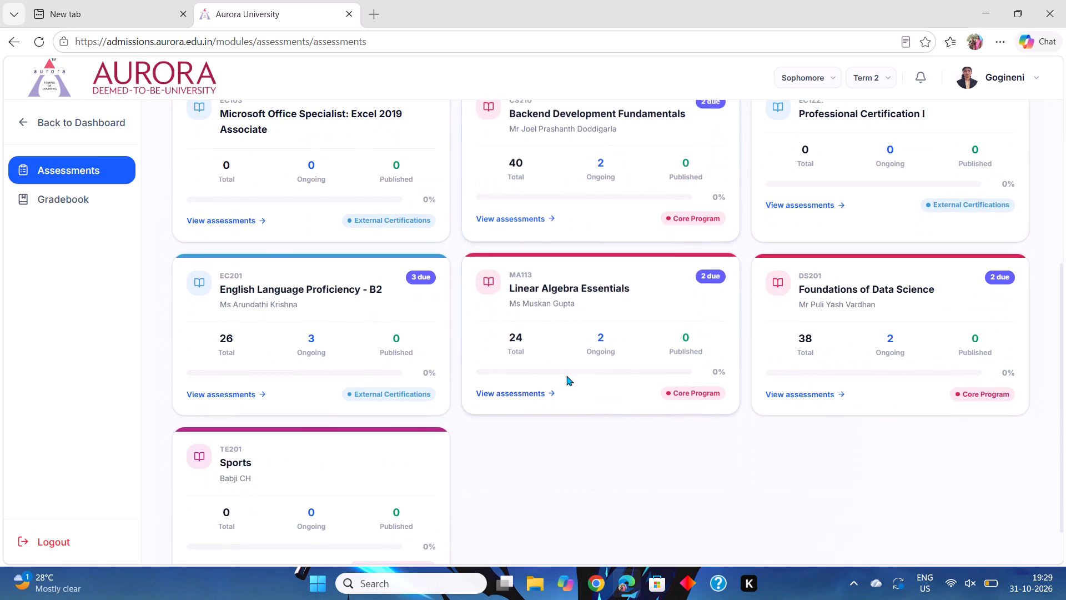
click(566, 376)
scroll(435, 312, up, 2)
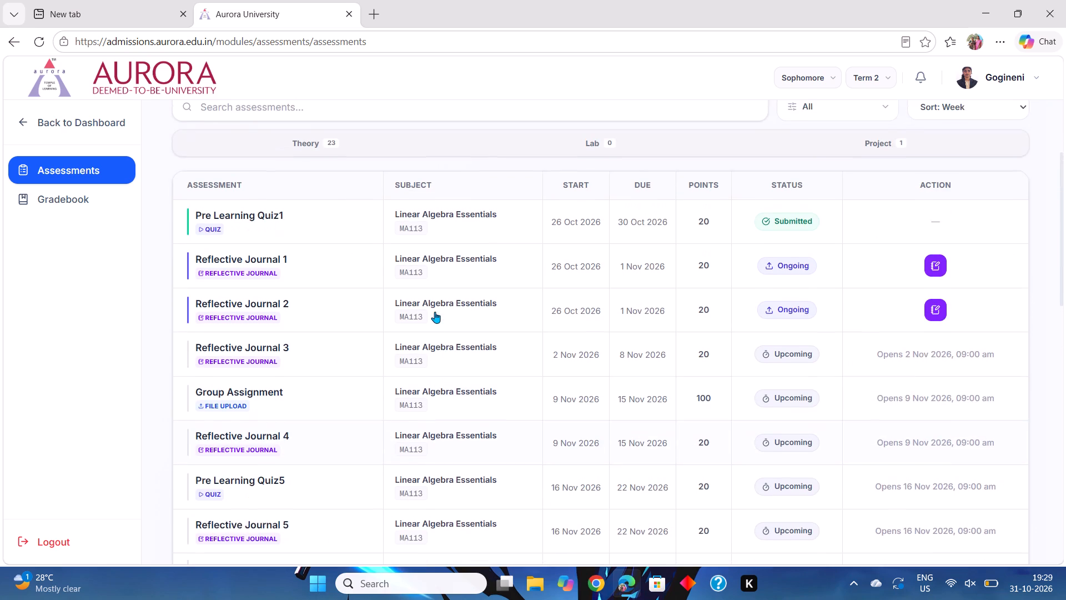
scroll(435, 312, up, 1)
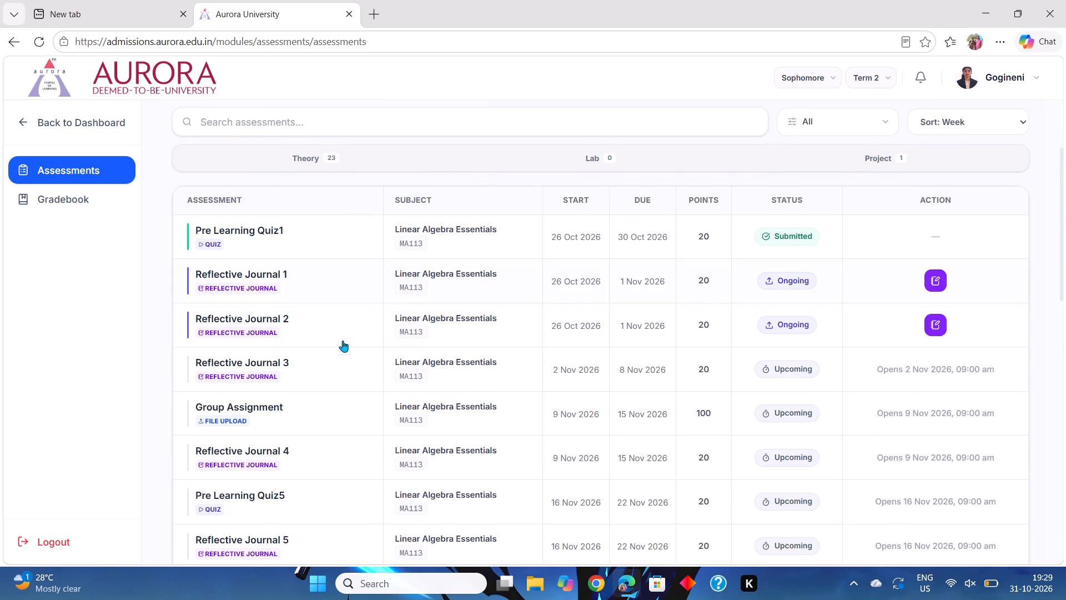
scroll(337, 394, right, 1)
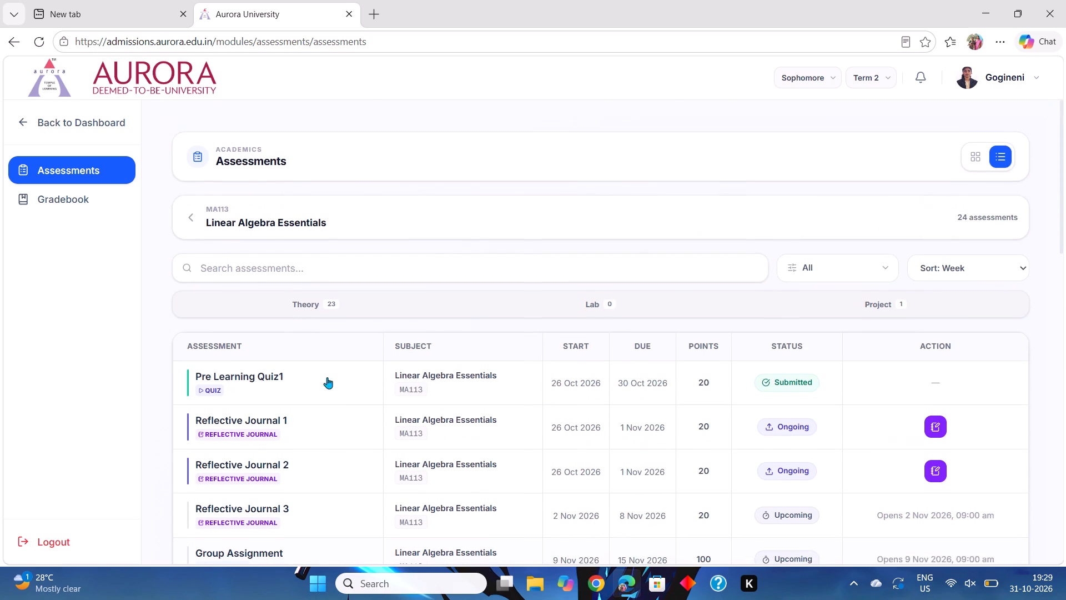
click(191, 214)
Open the Backend Development Fundamentals assessments, check the submission status of each item, and return to the course overview.
scroll(530, 437, down, 2)
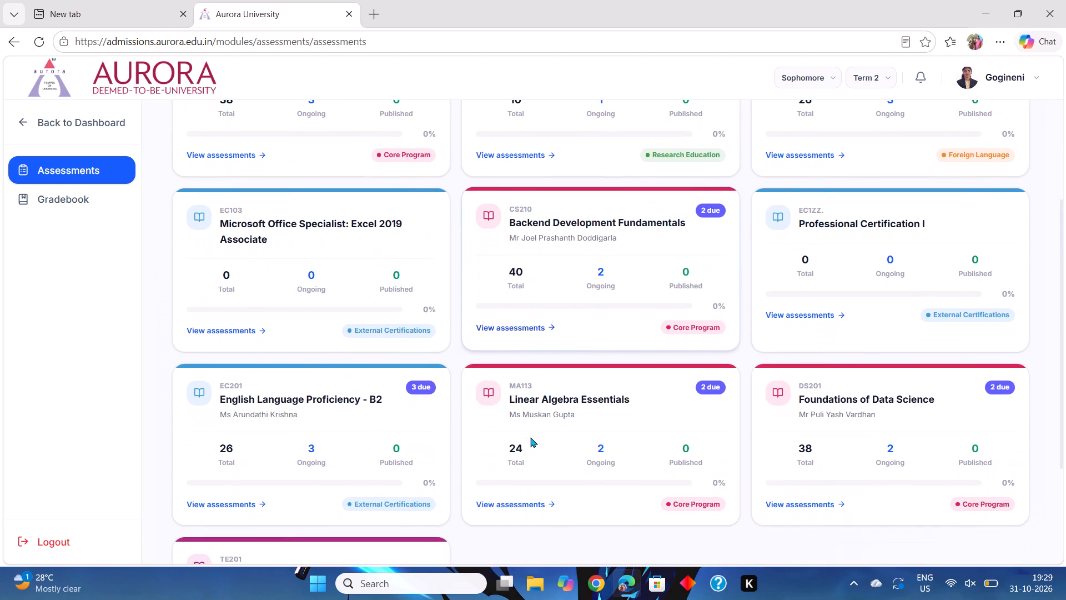
scroll(530, 437, down, 2)
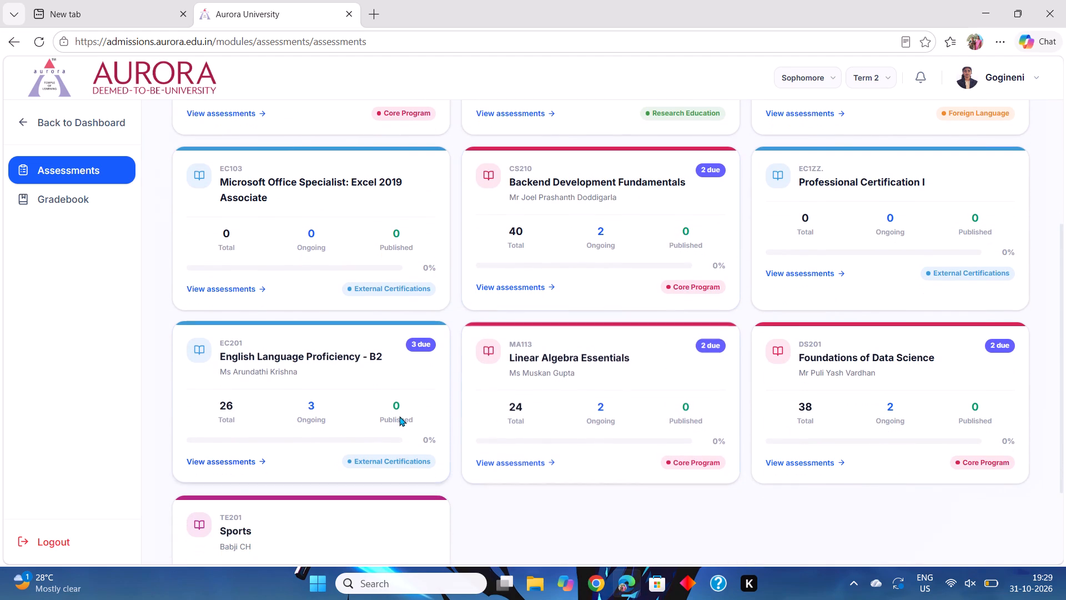
click(585, 282)
scroll(520, 286, up, 1)
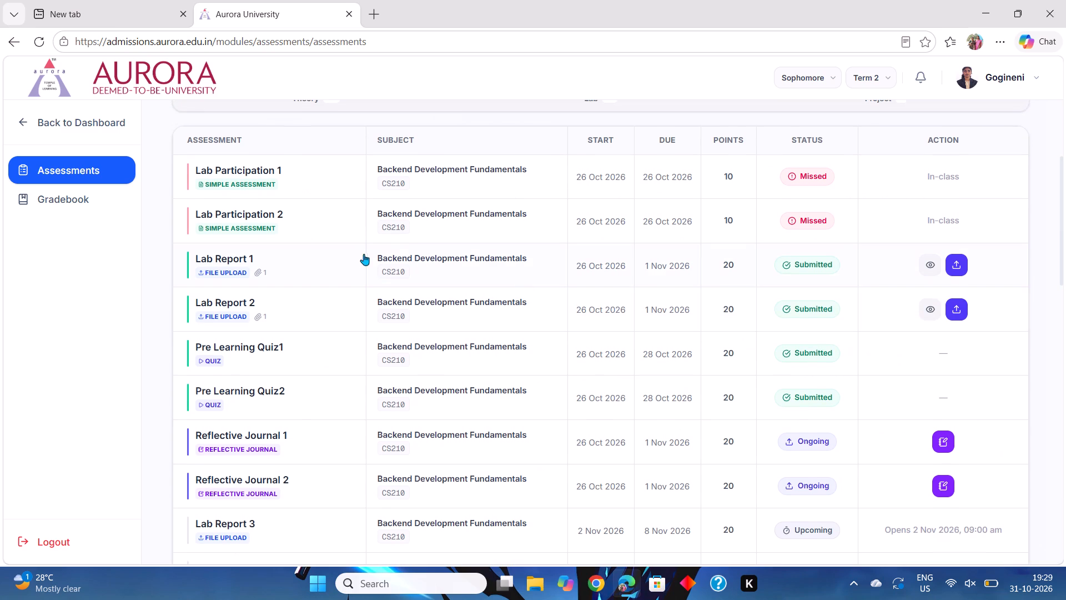
scroll(317, 352, up, 4)
click(189, 216)
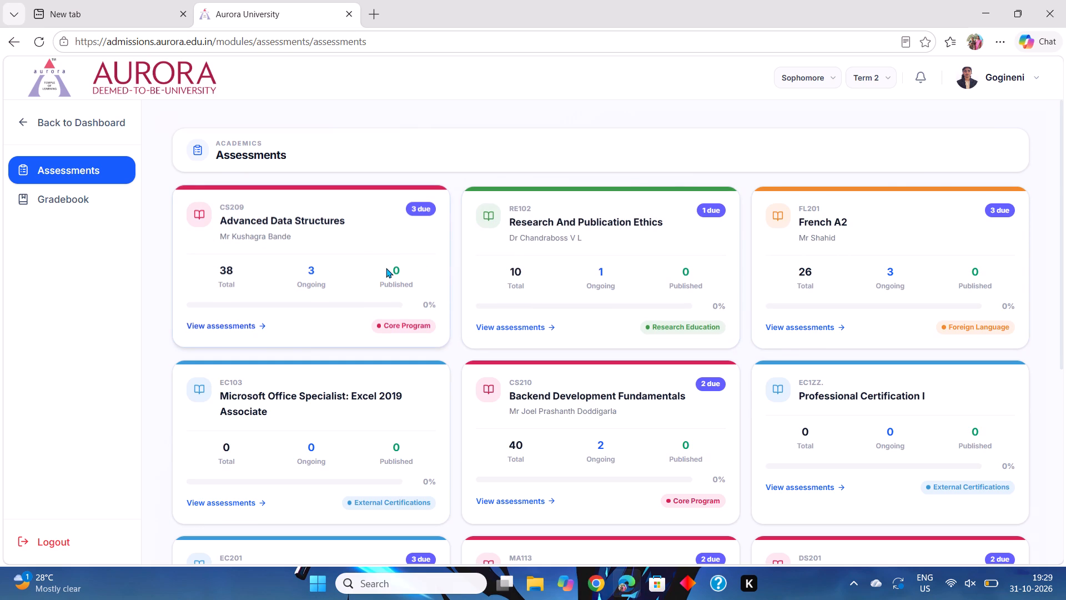
Open the Advanced Data Structures assessments and check the status of its lab reports, quizzes and journals.
click(358, 254)
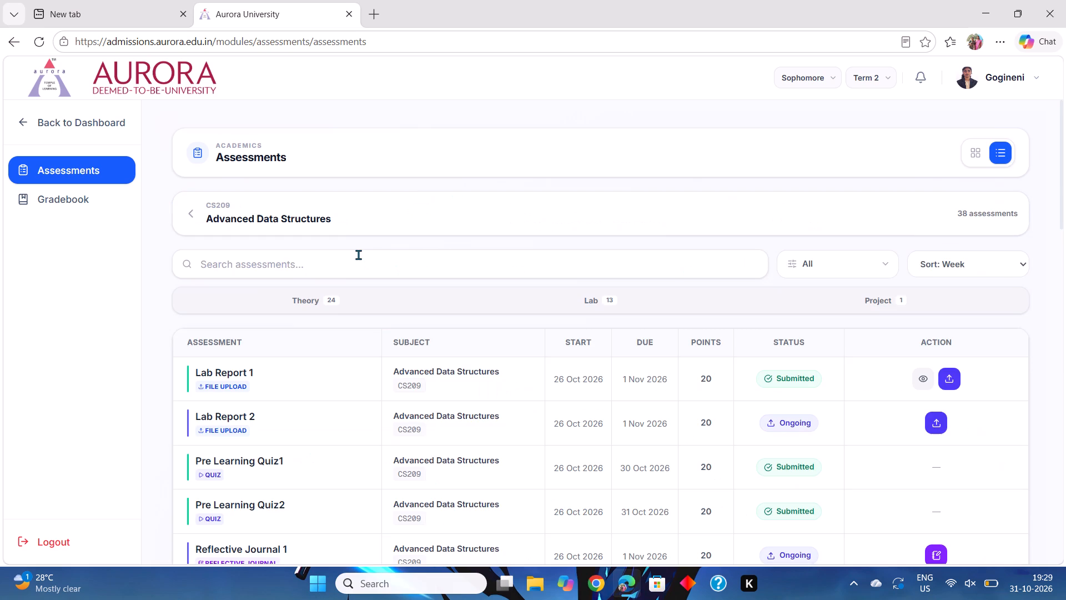
scroll(270, 391, down, 1)
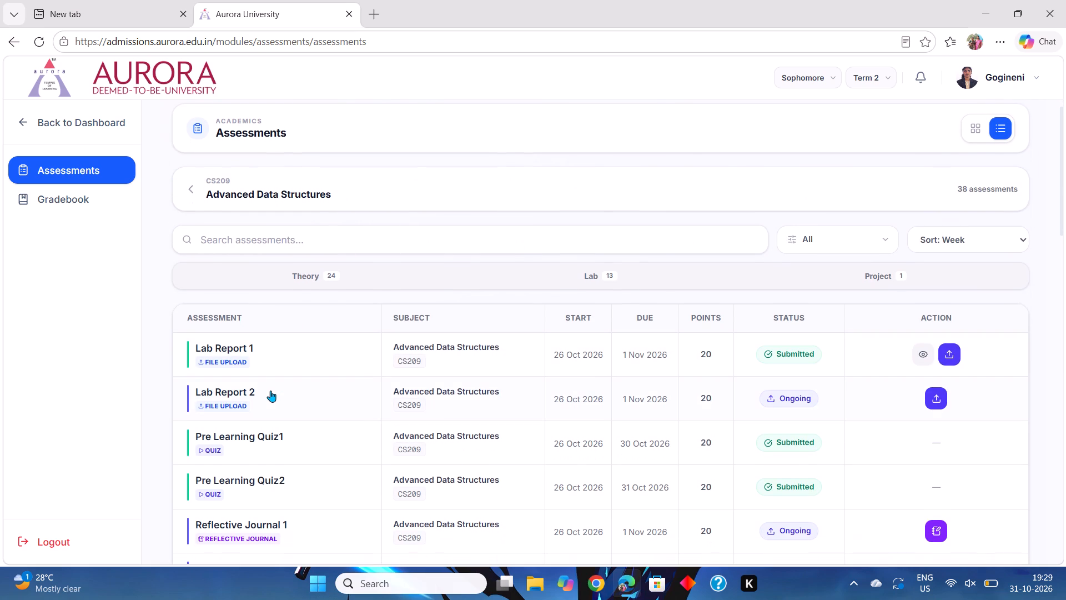
scroll(278, 493, right, 1)
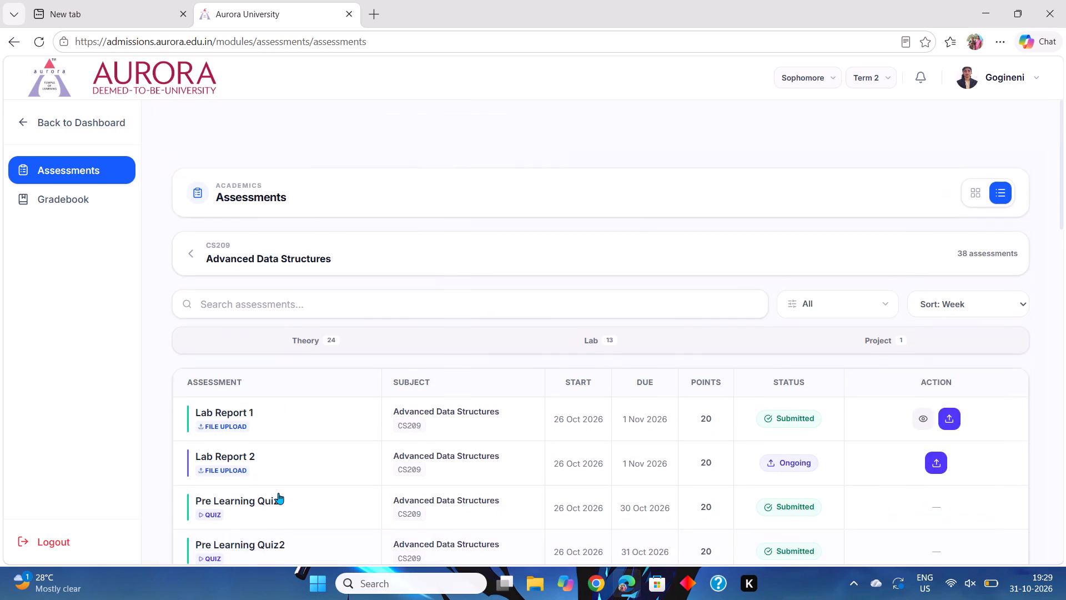
Minimize the browser window to get back to the desktop.
click(990, 1)
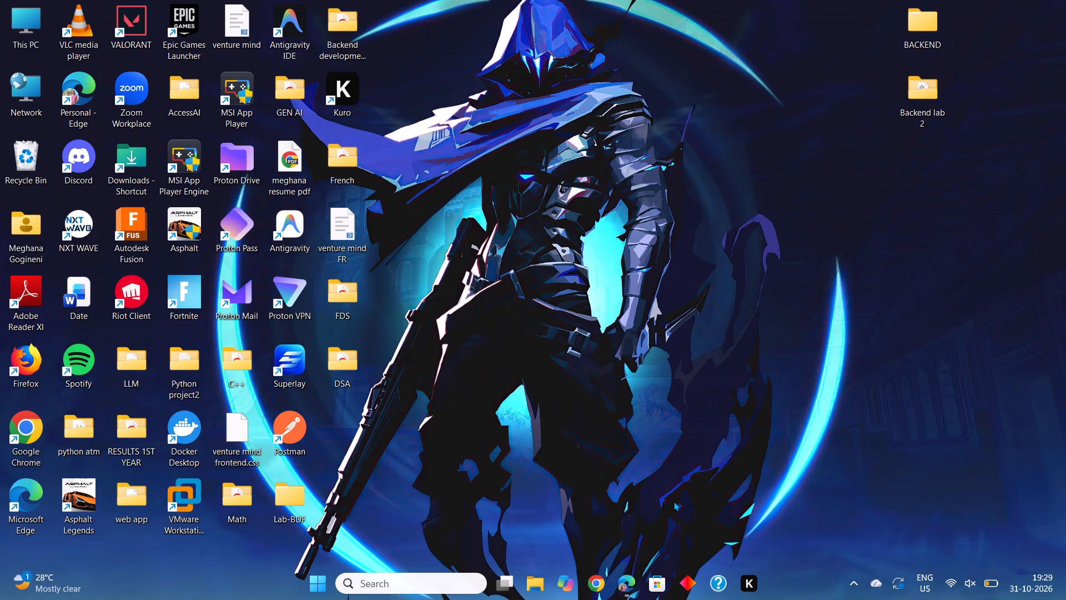
click(673, 501)
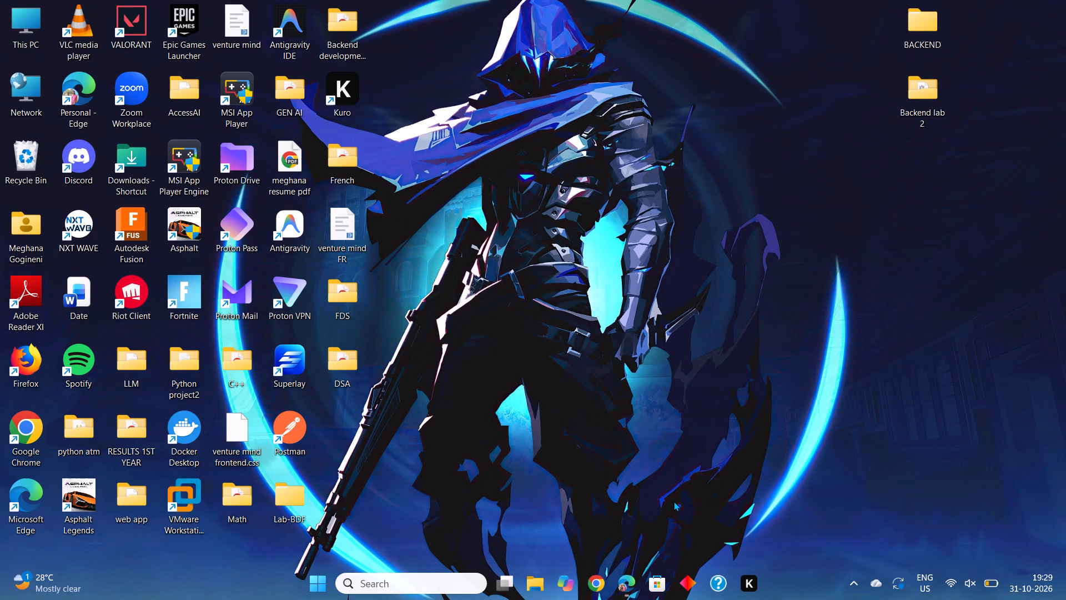